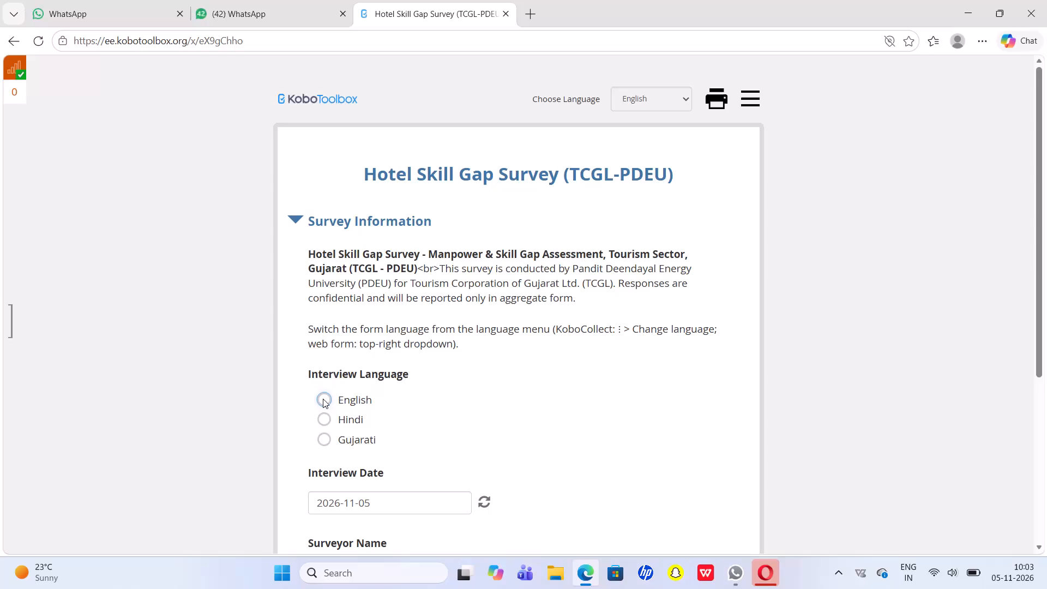
Complete the survey information with the surveyor's name and Yes for the respondent's agreement to participate, and advance to the hotel profile section.
scroll(333, 432, "down", 2)
left_click(341, 423)
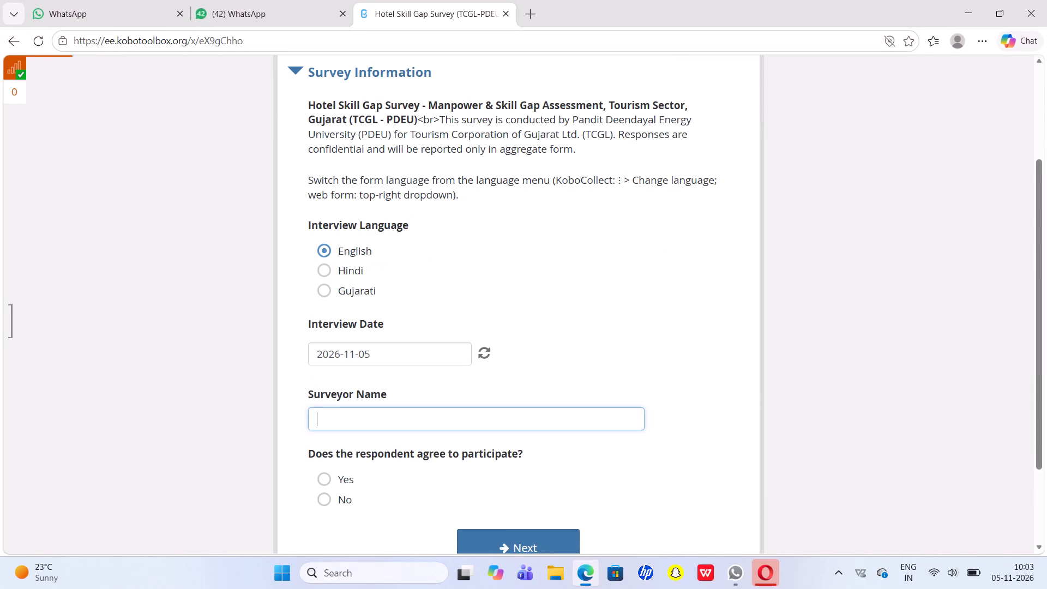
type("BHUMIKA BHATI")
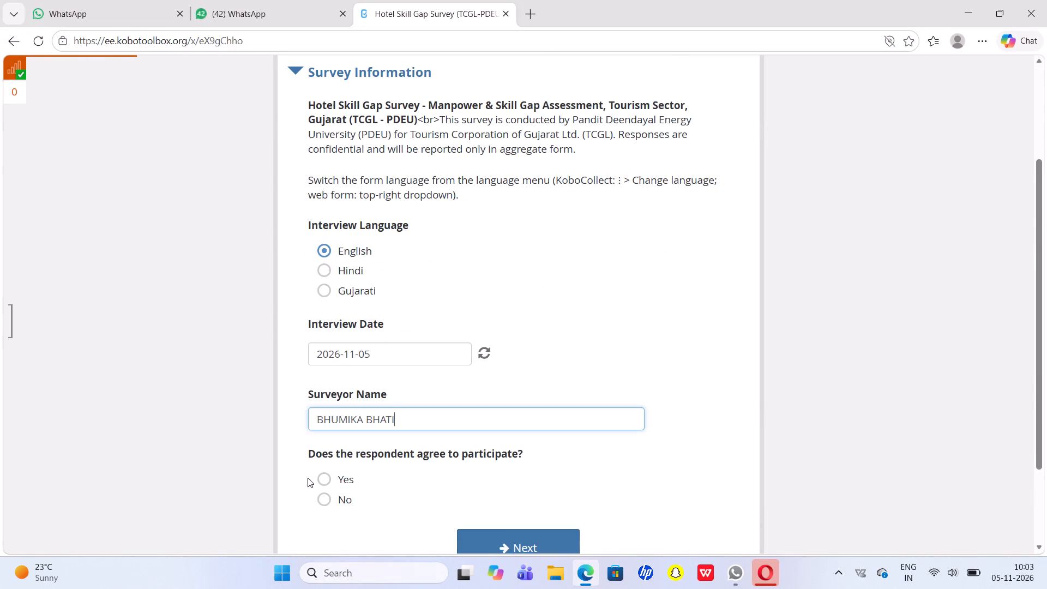
left_click(321, 477)
left_click(569, 543)
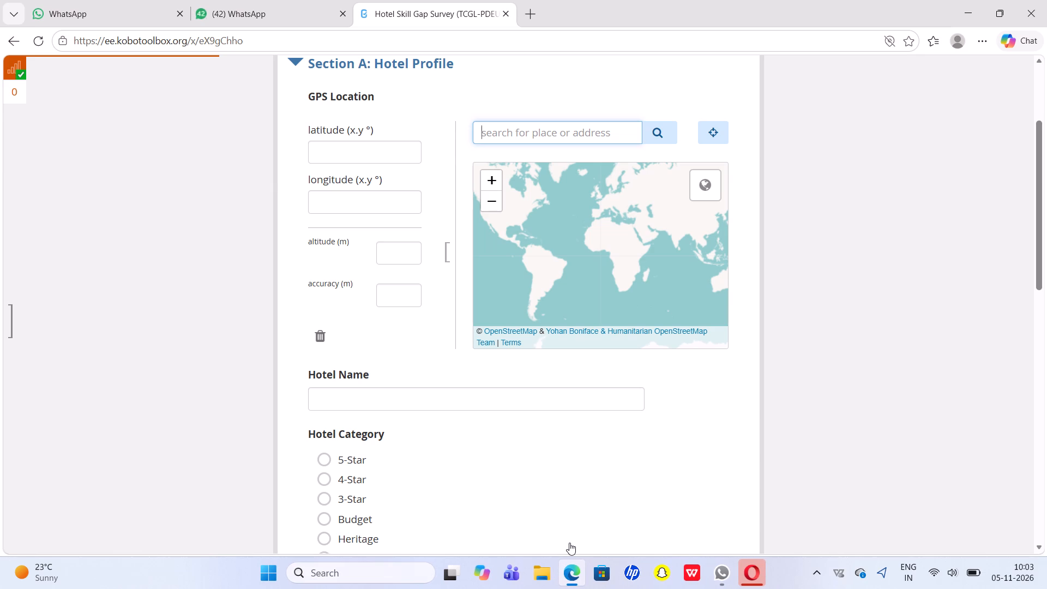
Enter "Hotel Shiv Inn" as the hotel name in Section A.
left_click(487, 396)
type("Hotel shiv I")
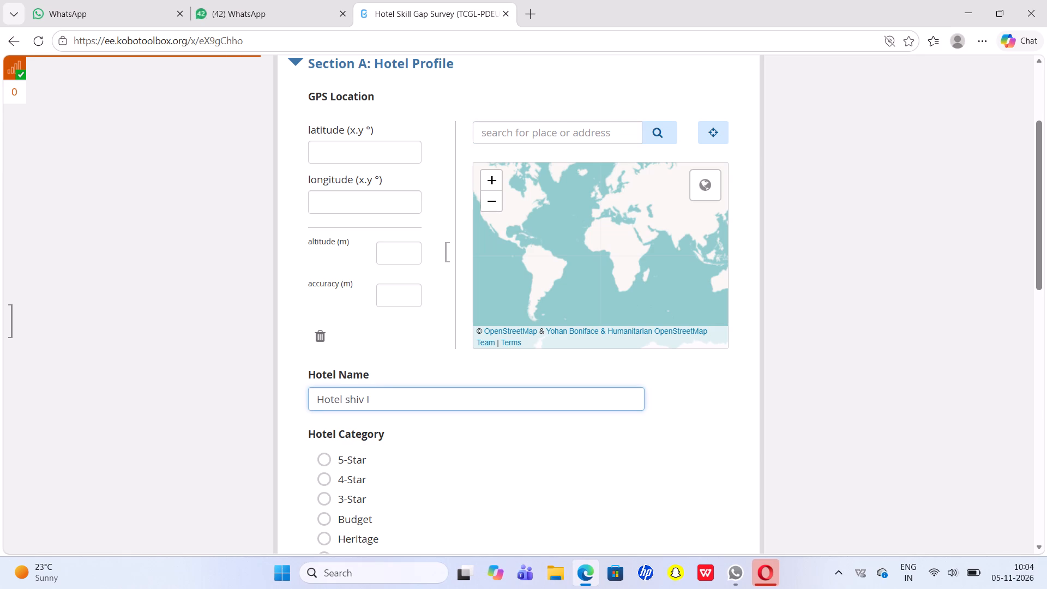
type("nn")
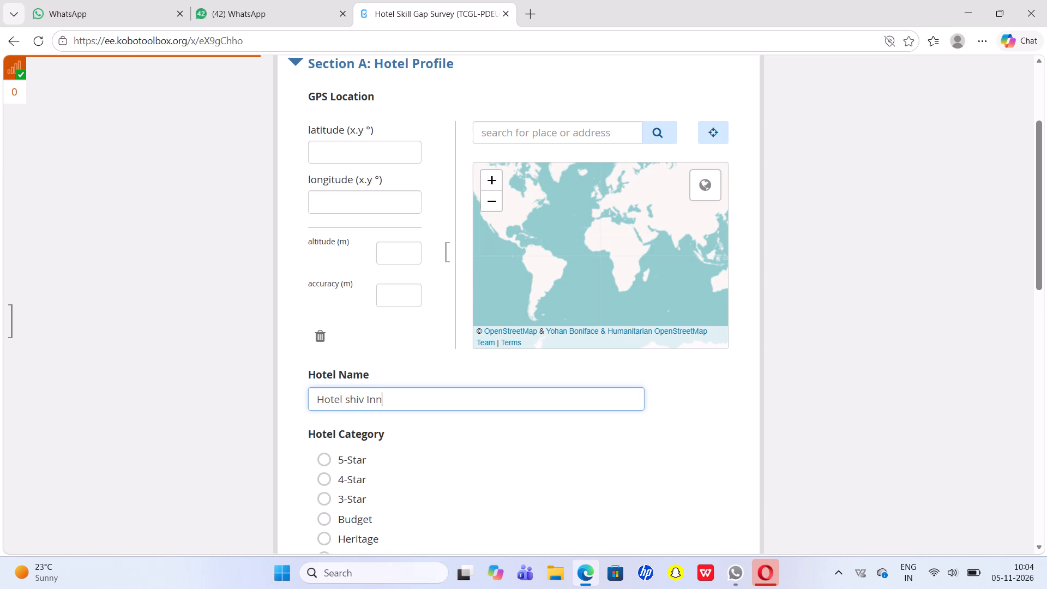
left_click(347, 400)
left_click(351, 401)
key("BackSpace")
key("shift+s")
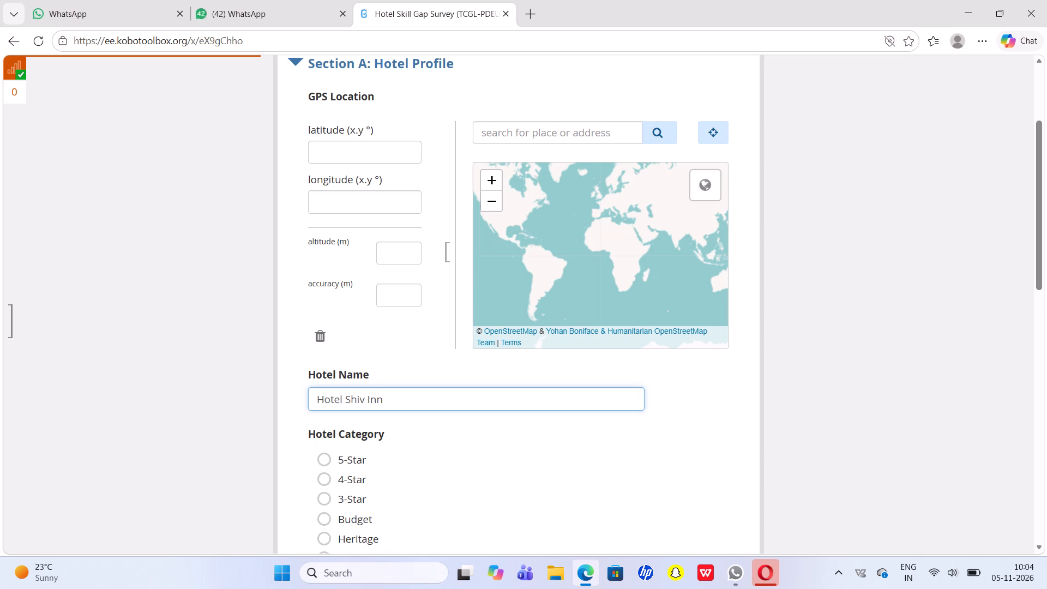
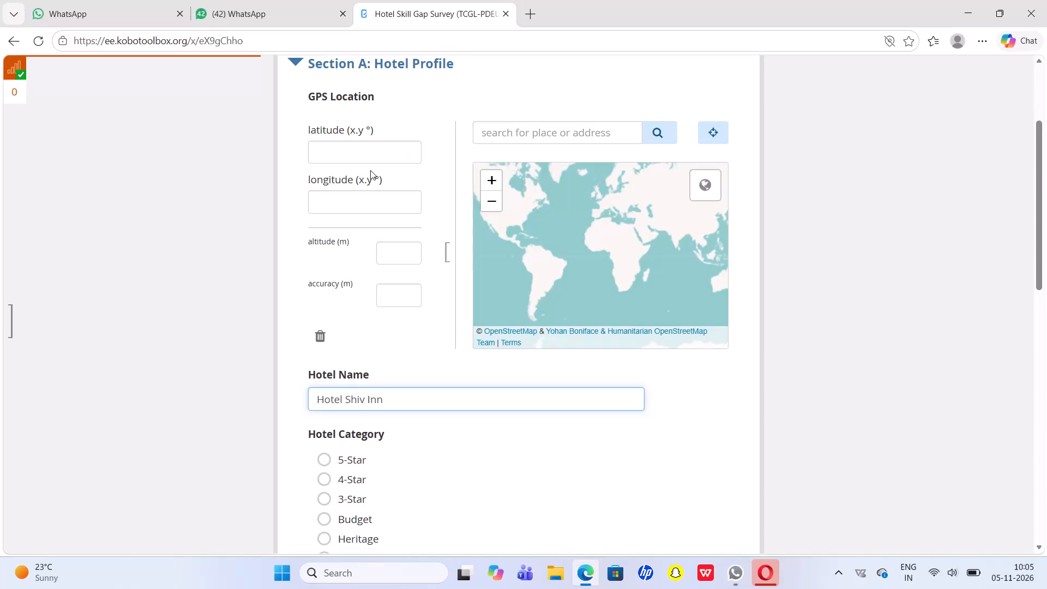
Enter the hotel's GPS location as latitude 23.1945 and longitude 72.6288.
left_click(358, 154)
type("23.1")
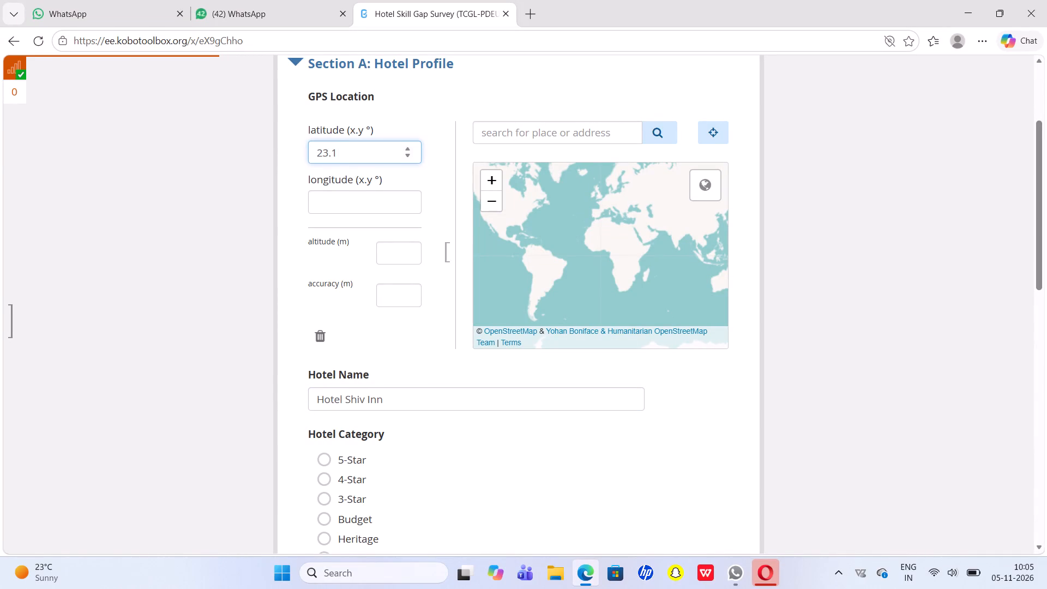
type("945")
left_click(336, 194)
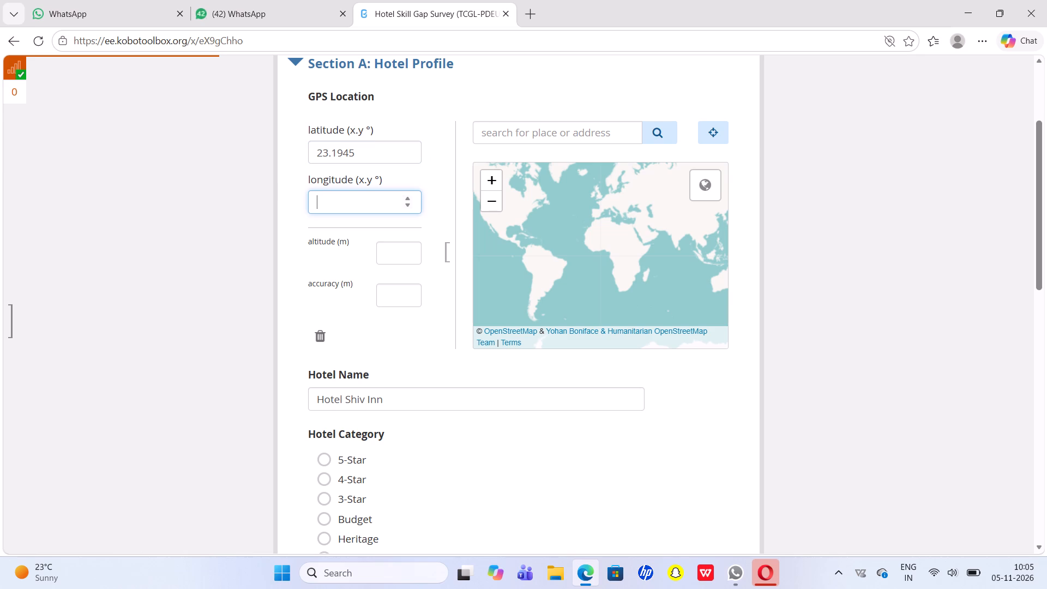
key("7")
type("2.")
type("688")
key("BackSpace")
key("BackSpace")
type("288")
Set the hotel category to Budget.
scroll(376, 461, "down", 1)
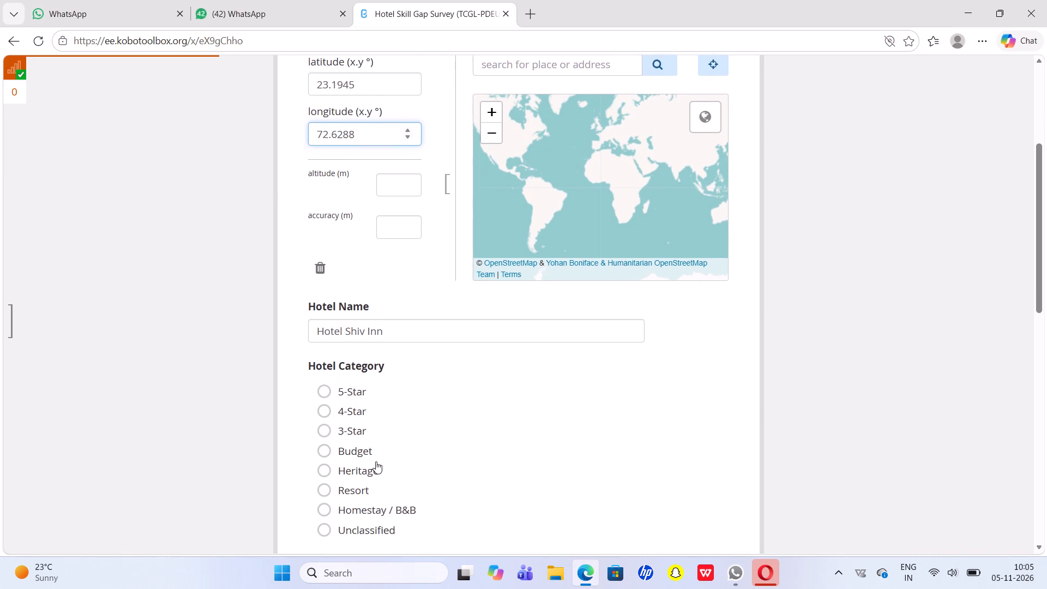
scroll(376, 461, "down", 3)
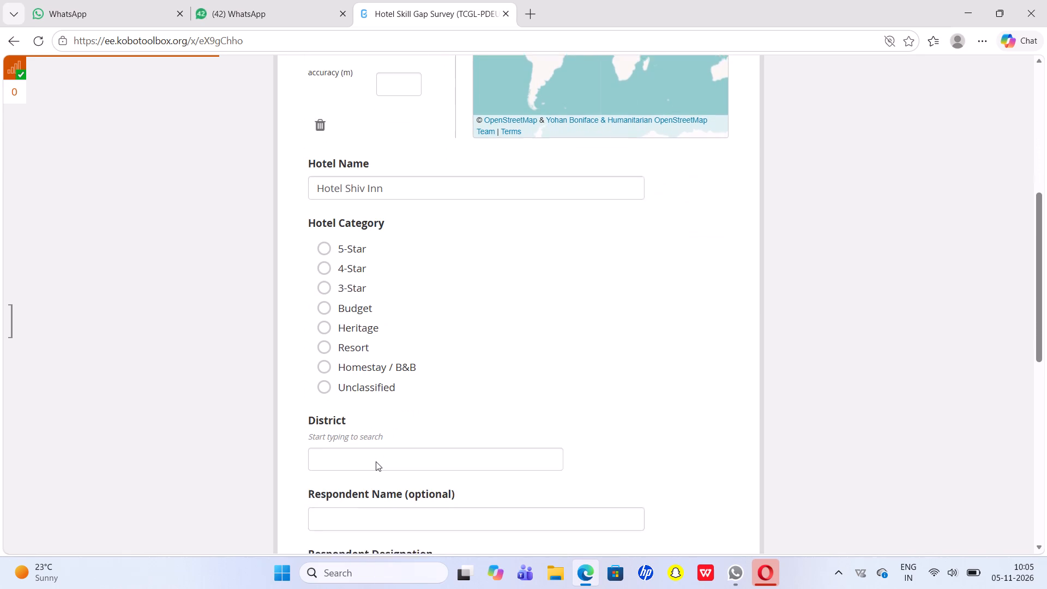
scroll(376, 461, "down", 1)
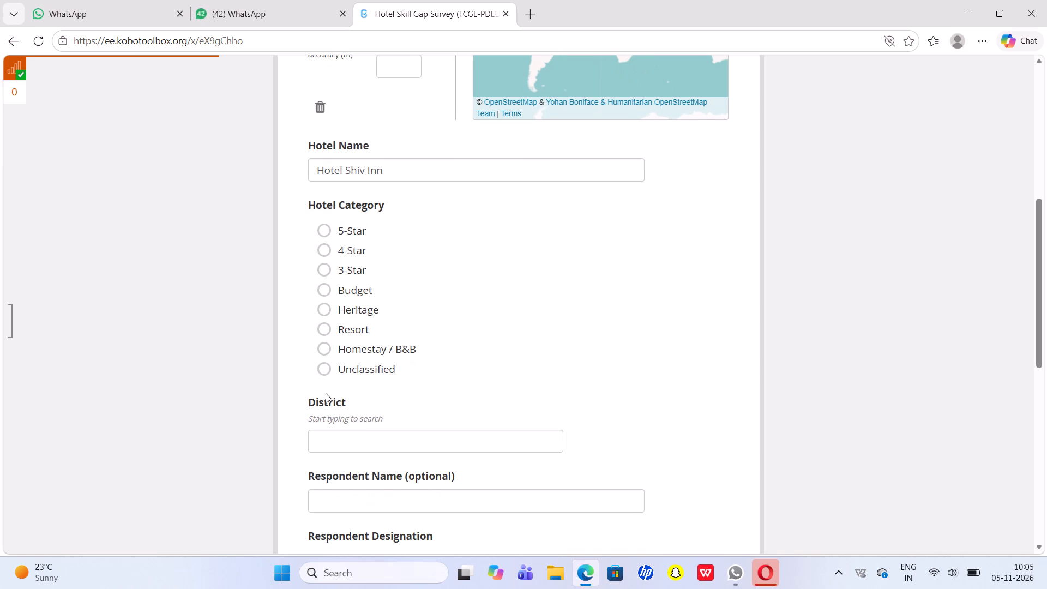
left_click(324, 296)
Choose Gandhinagar as the hotel's district.
scroll(324, 296, "down", 1)
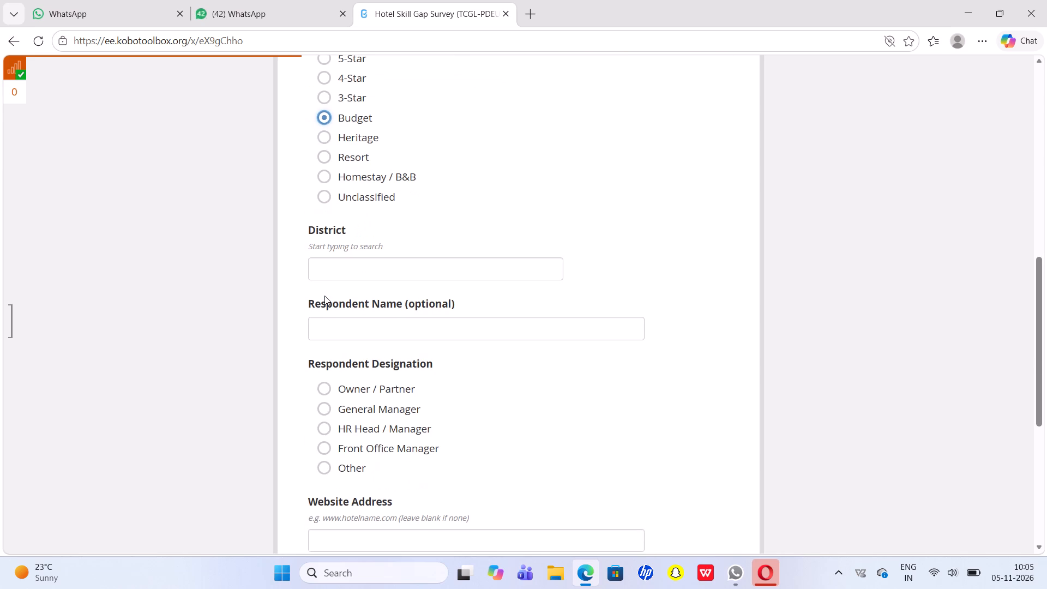
scroll(324, 296, "down", 1)
left_click(464, 263)
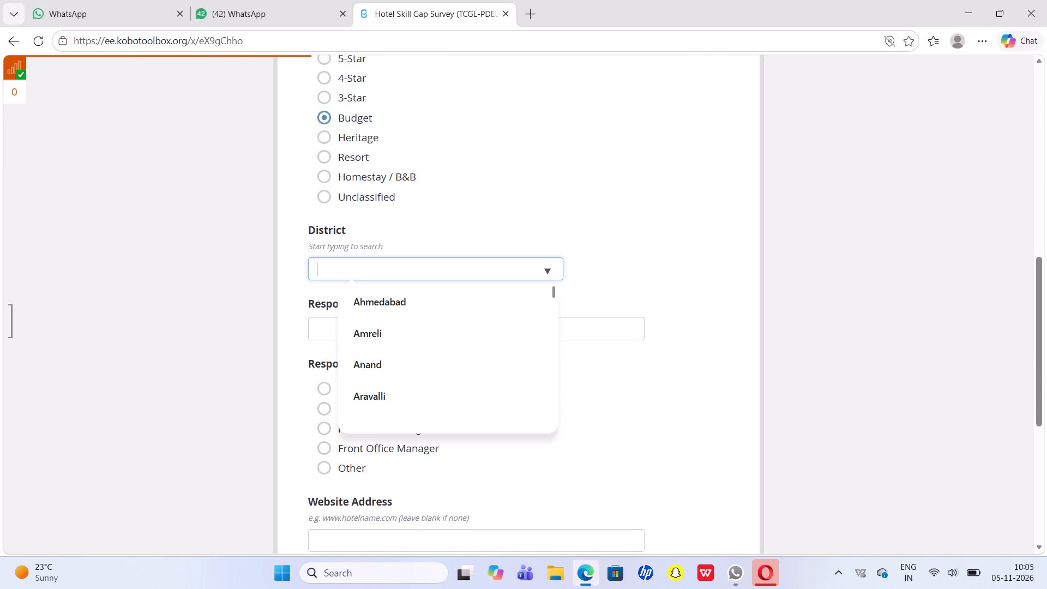
scroll(464, 319, "down", 2)
scroll(464, 319, "up", 1)
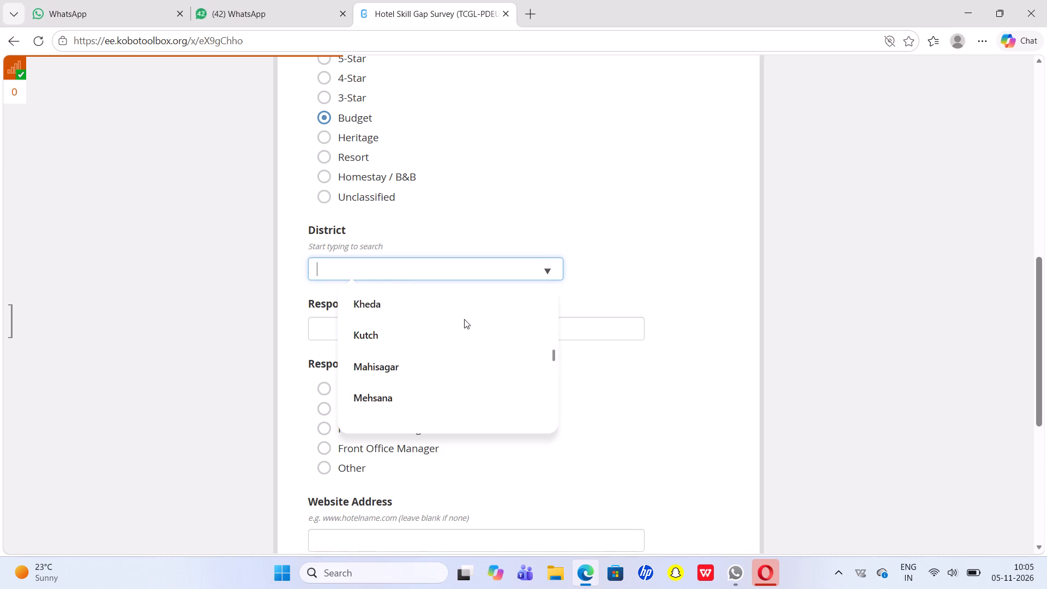
scroll(464, 319, "up", 1)
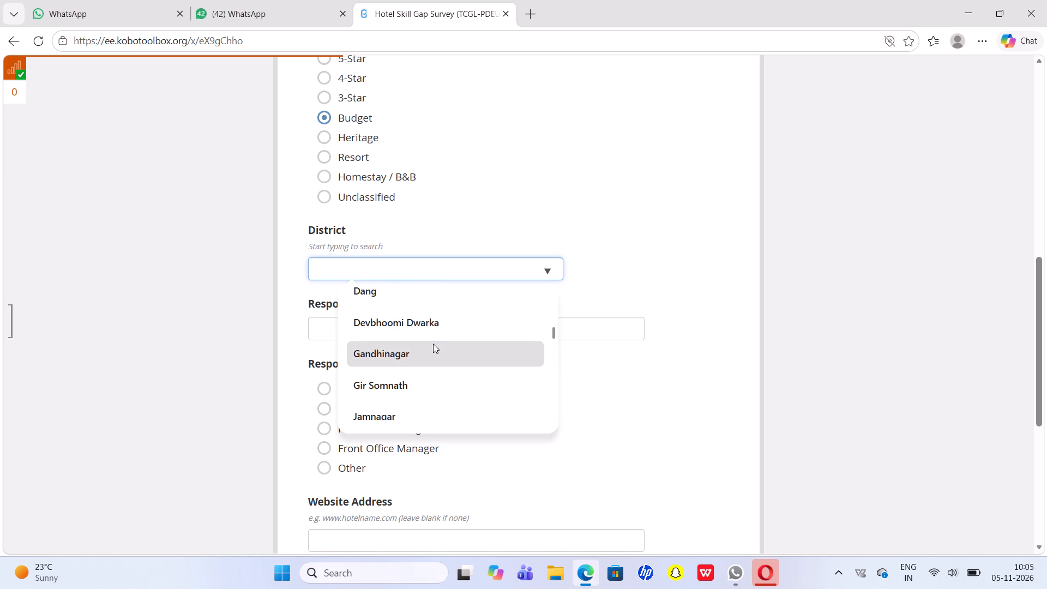
left_click(433, 346)
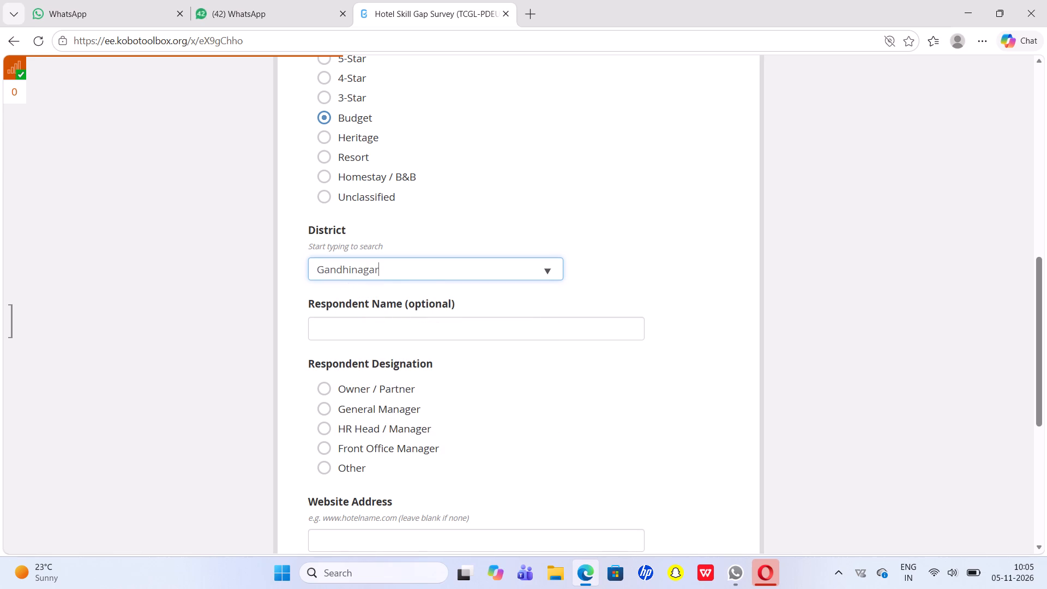
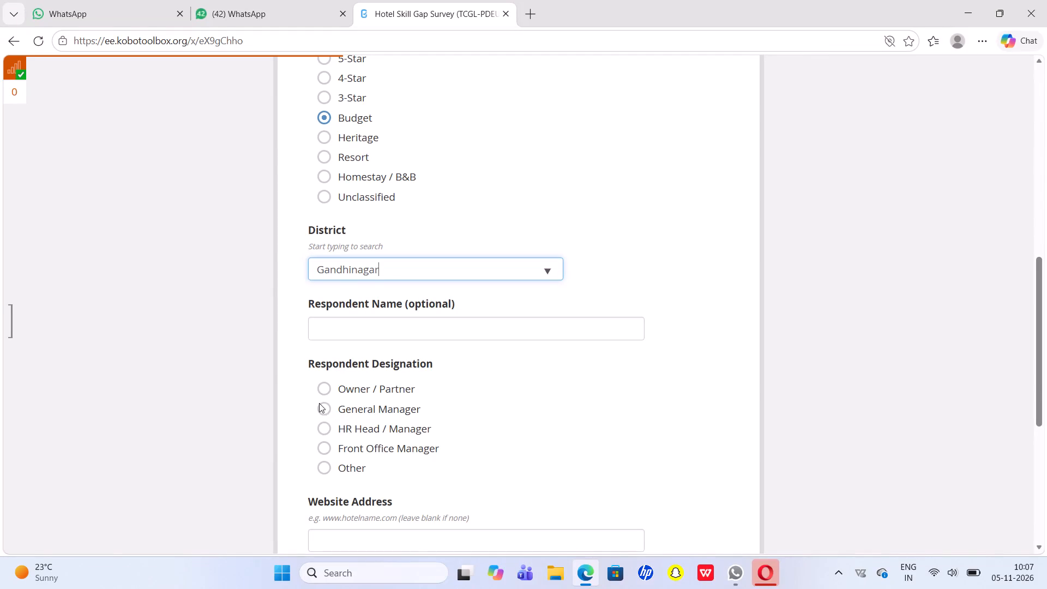
Set the respondent designation to General Manager.
left_click(319, 403)
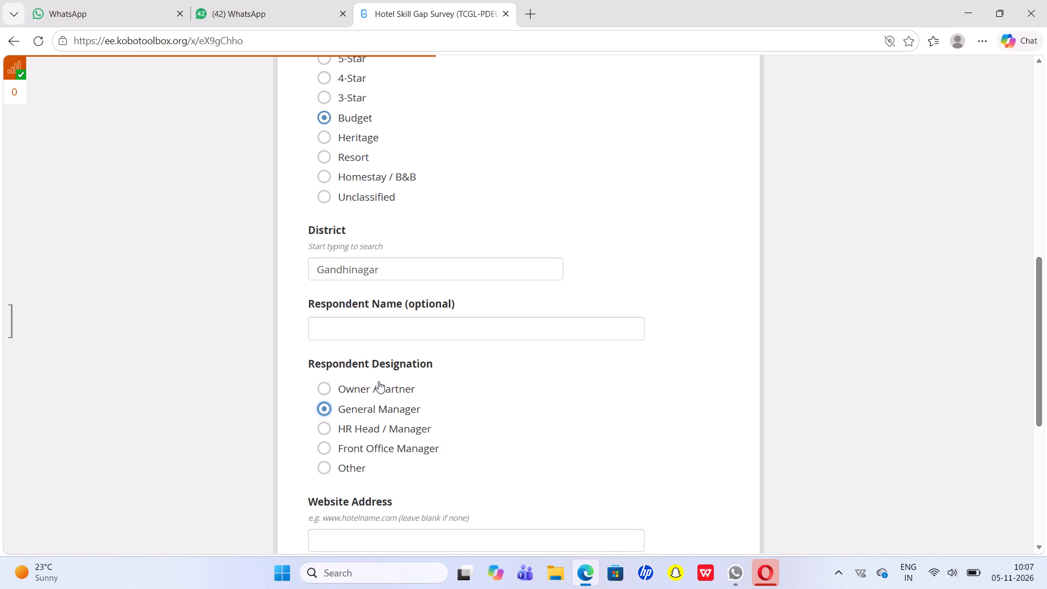
Enter the general manager's full name as the respondent name.
left_click(408, 326)
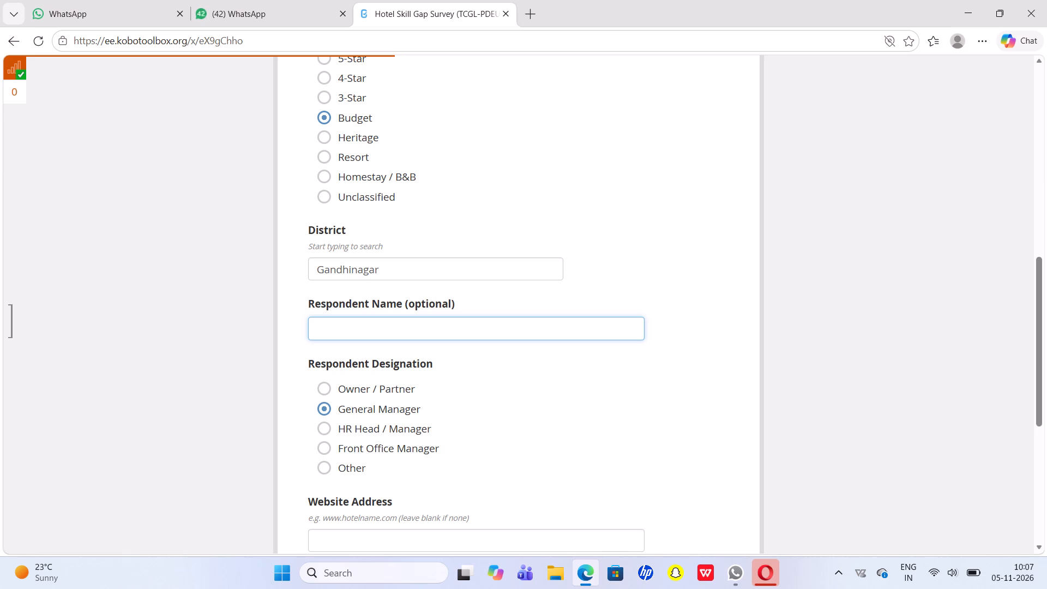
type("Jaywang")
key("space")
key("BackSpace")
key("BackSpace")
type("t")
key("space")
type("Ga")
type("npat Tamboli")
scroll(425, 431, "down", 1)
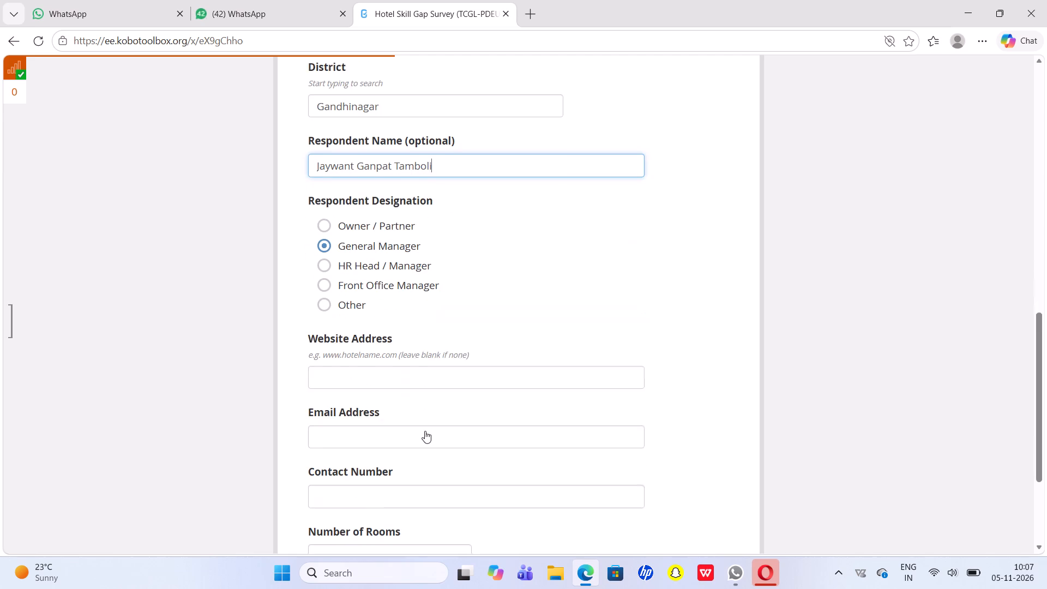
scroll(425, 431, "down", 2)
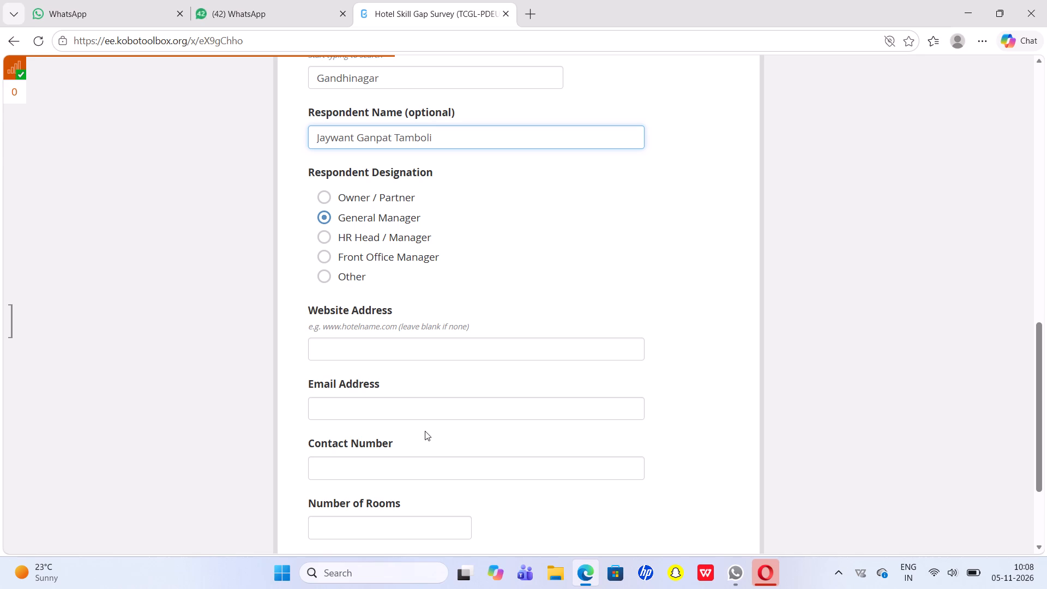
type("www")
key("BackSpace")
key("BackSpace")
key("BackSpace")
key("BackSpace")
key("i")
left_click(377, 340)
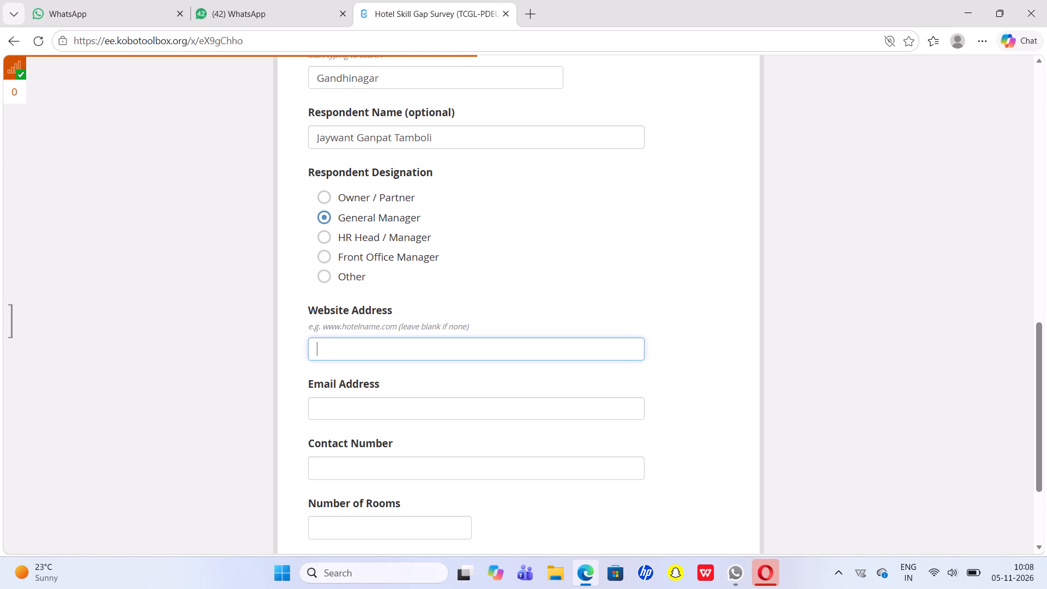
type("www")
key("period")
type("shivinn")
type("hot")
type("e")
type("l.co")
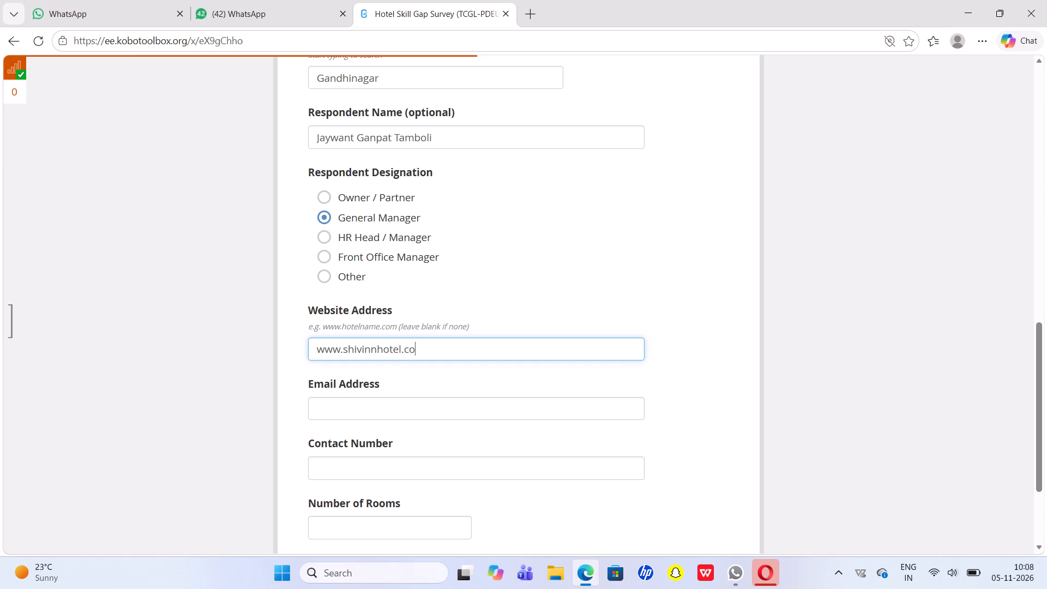
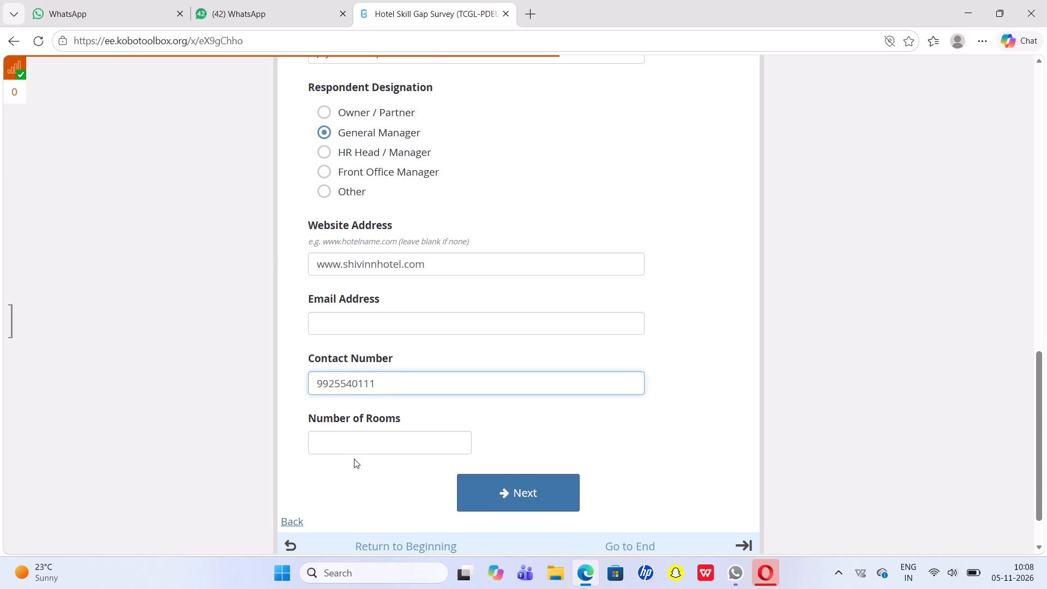
Set the number of rooms to 12 and continue to the seasonal occupancy section.
left_click(354, 459)
left_click(358, 450)
type("12")
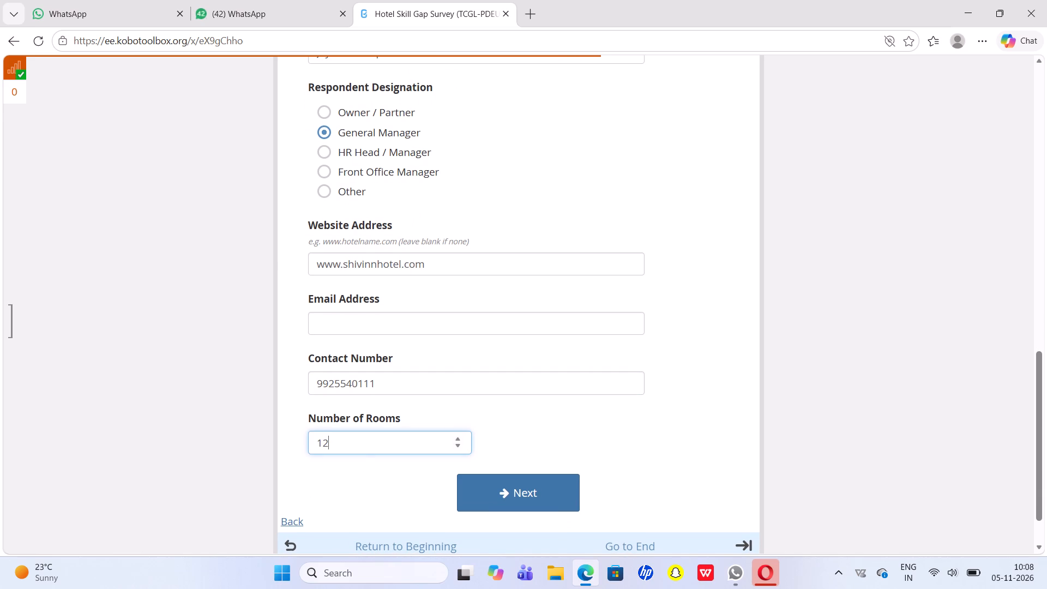
left_click(507, 489)
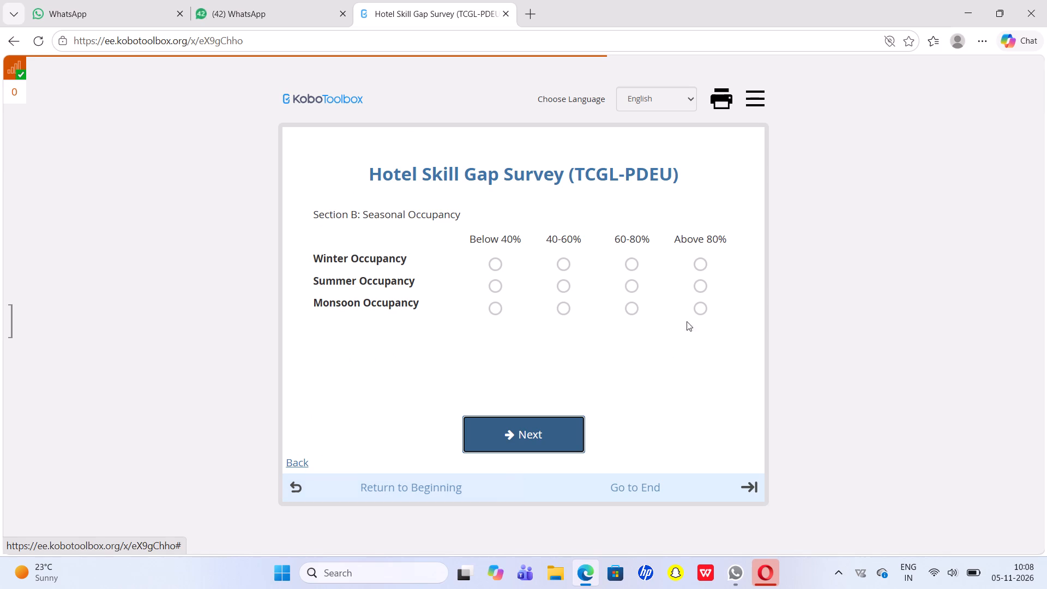
Set winter occupancy to 60-80% and both summer and monsoon occupancy to 40-60%, completing the section.
left_click(637, 257)
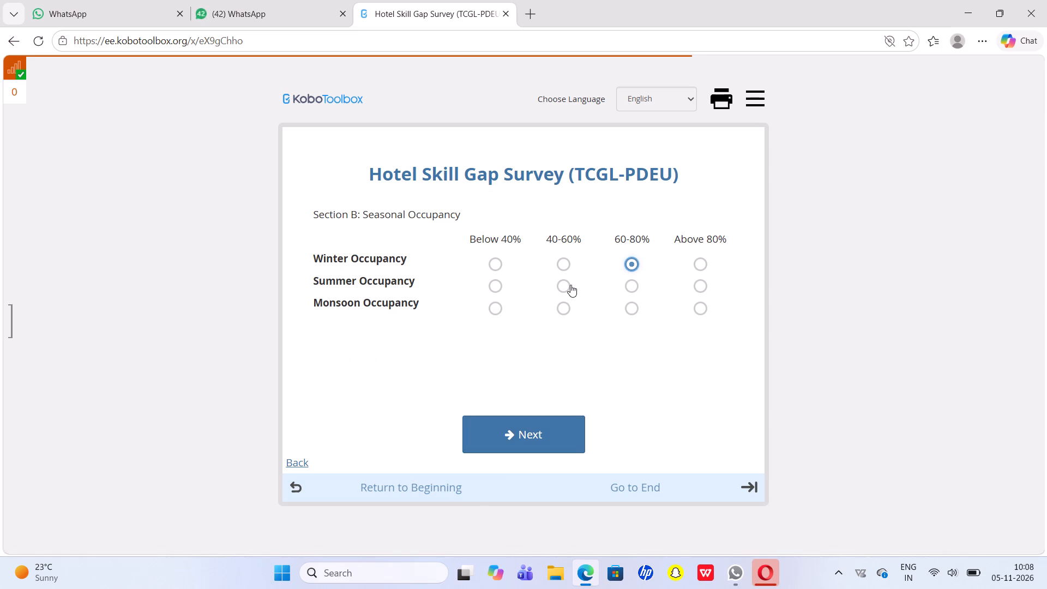
left_click(570, 285)
left_click(565, 302)
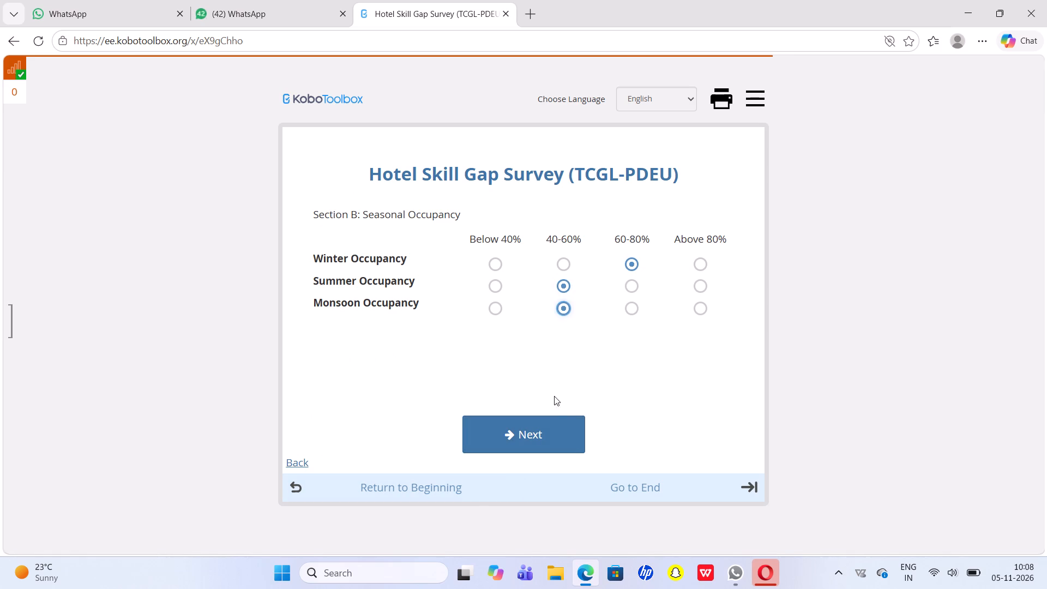
left_click(546, 437)
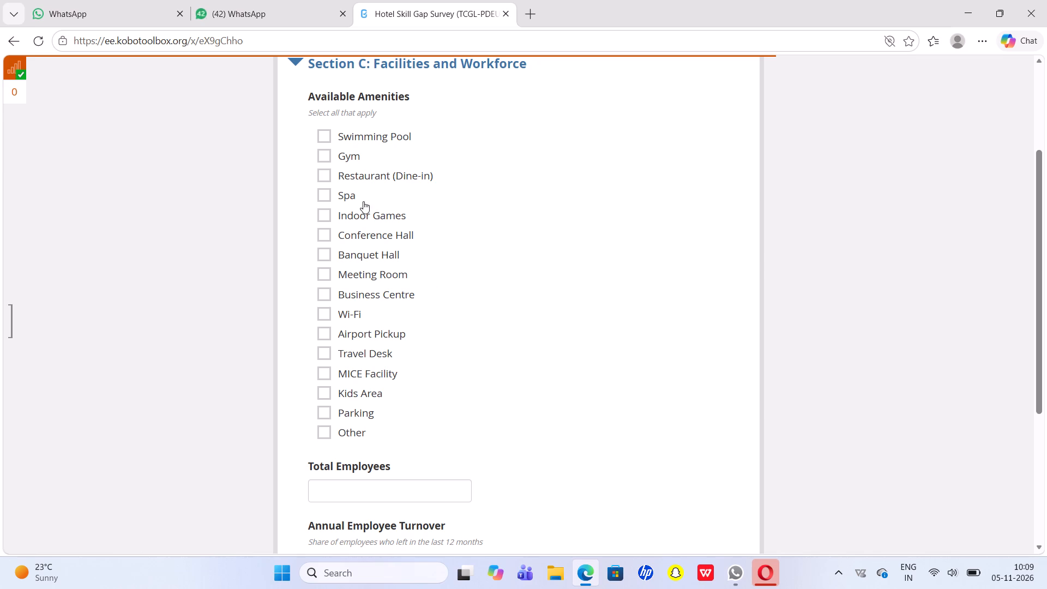
Mark Wi-Fi and Parking as the hotel's available amenities in the Facilities and Workforce section.
left_click(325, 310)
left_click(324, 406)
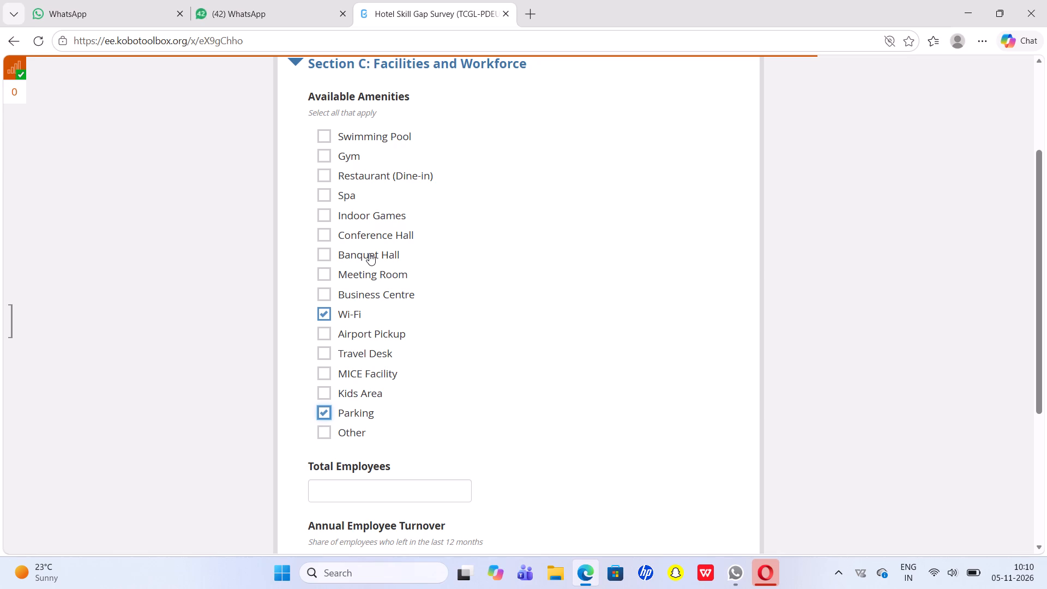
scroll(390, 392, "down", 1)
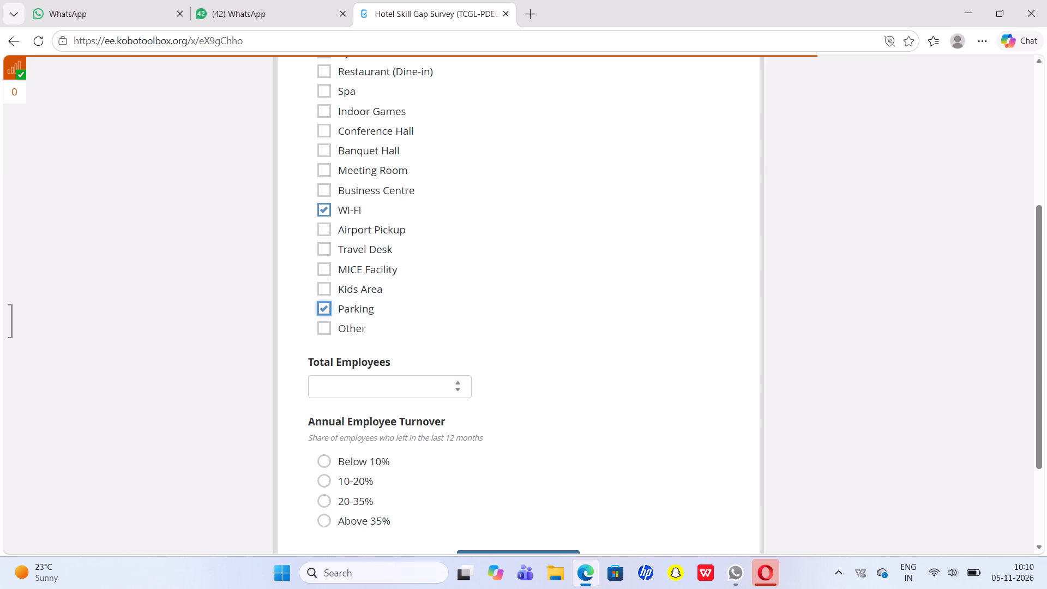
Open the Total Employees field for entry.
left_click(364, 386)
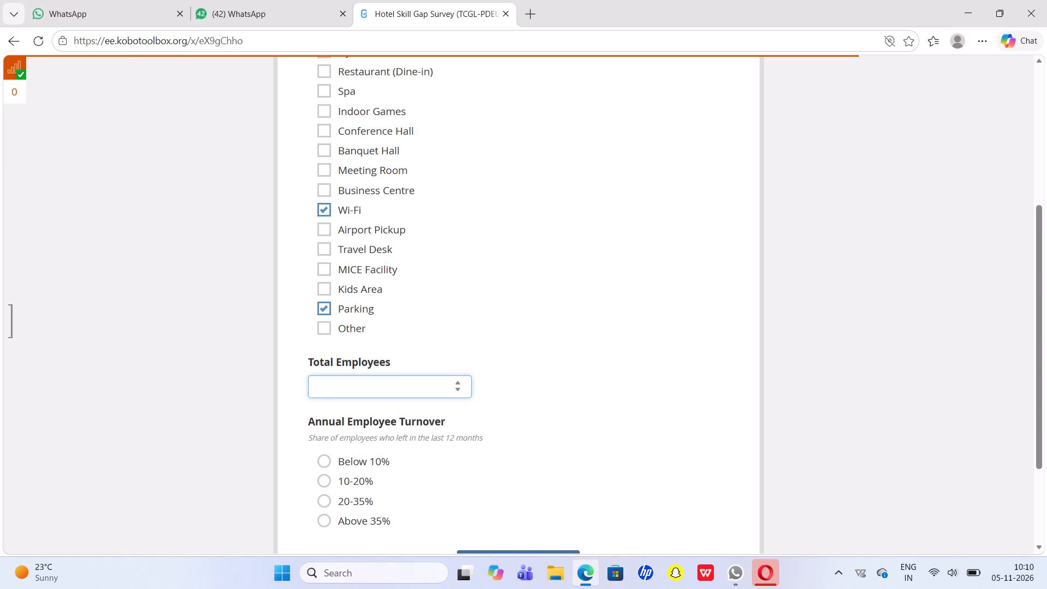
Set total employees to 10 and annual employee turnover to 10-20%, and continue to the occupation-wise skill gap section.
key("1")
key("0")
left_click(325, 471)
scroll(477, 537, "down", 2)
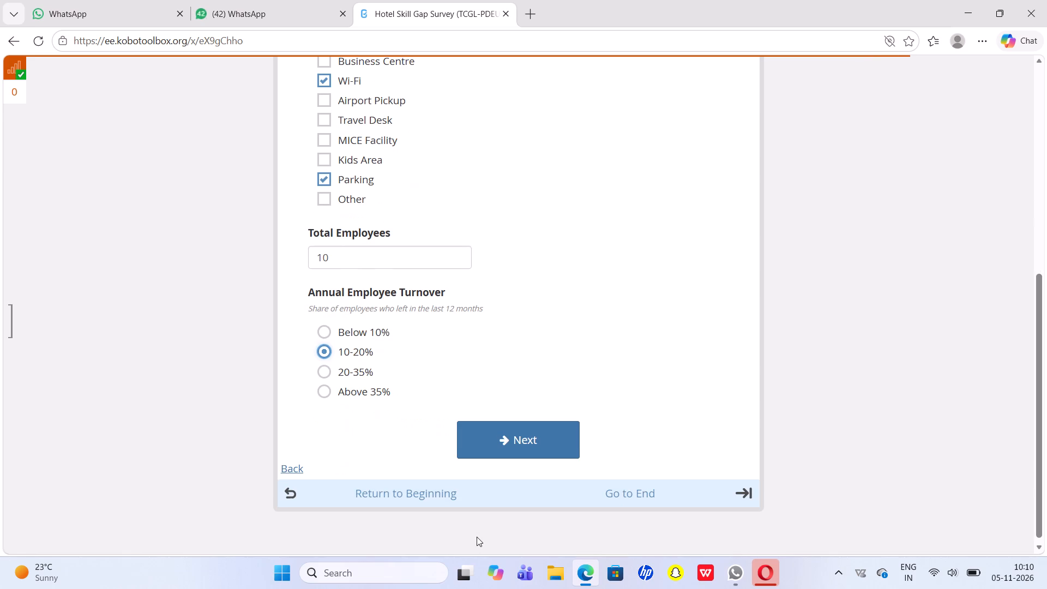
left_click(521, 430)
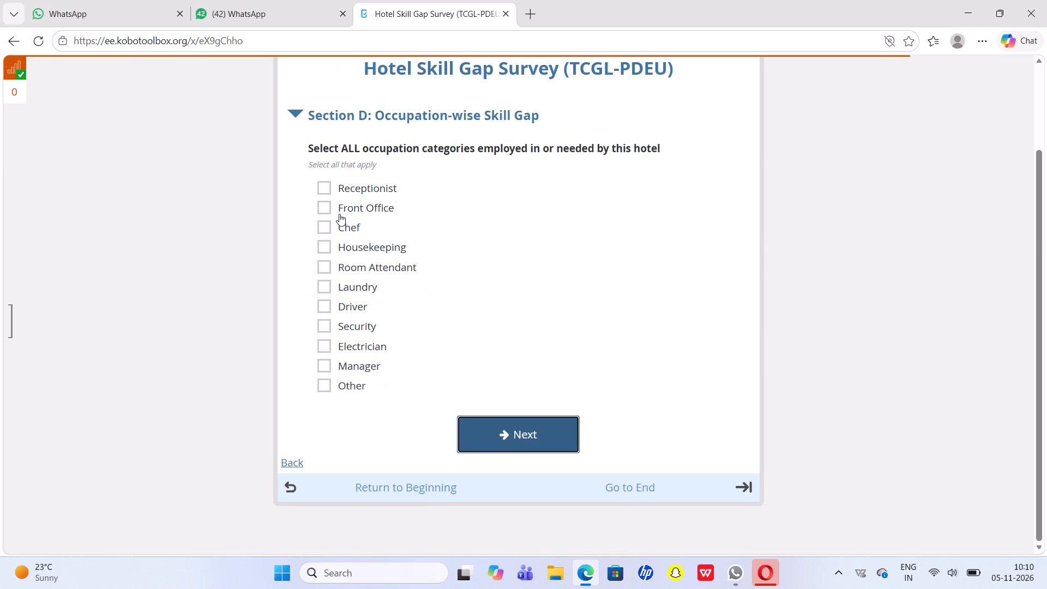
Select Receptionist and Front Office as occupation categories employed in or needed by the hotel.
left_click(316, 184)
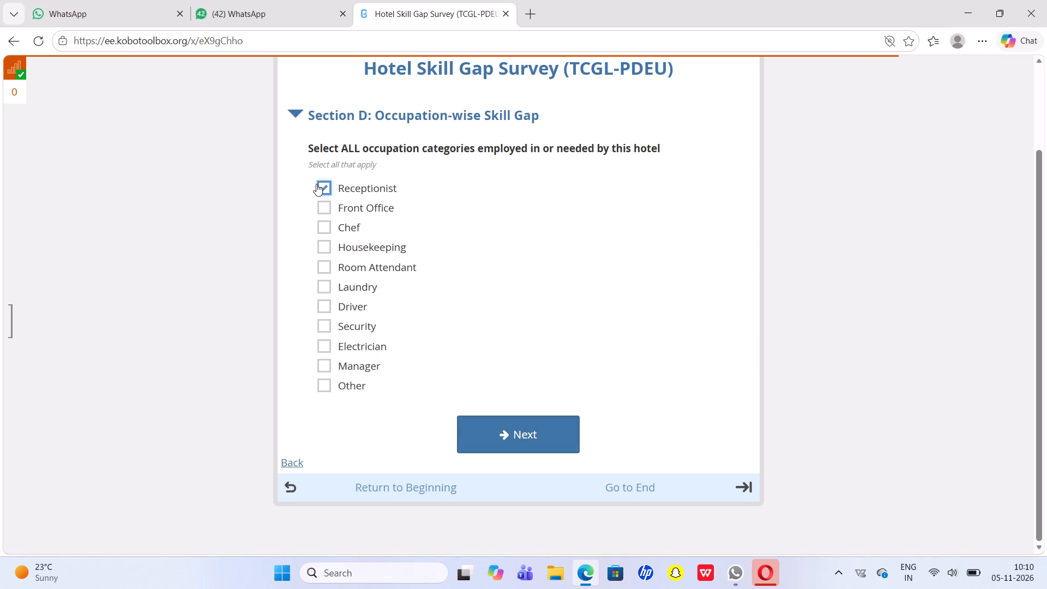
left_click(324, 202)
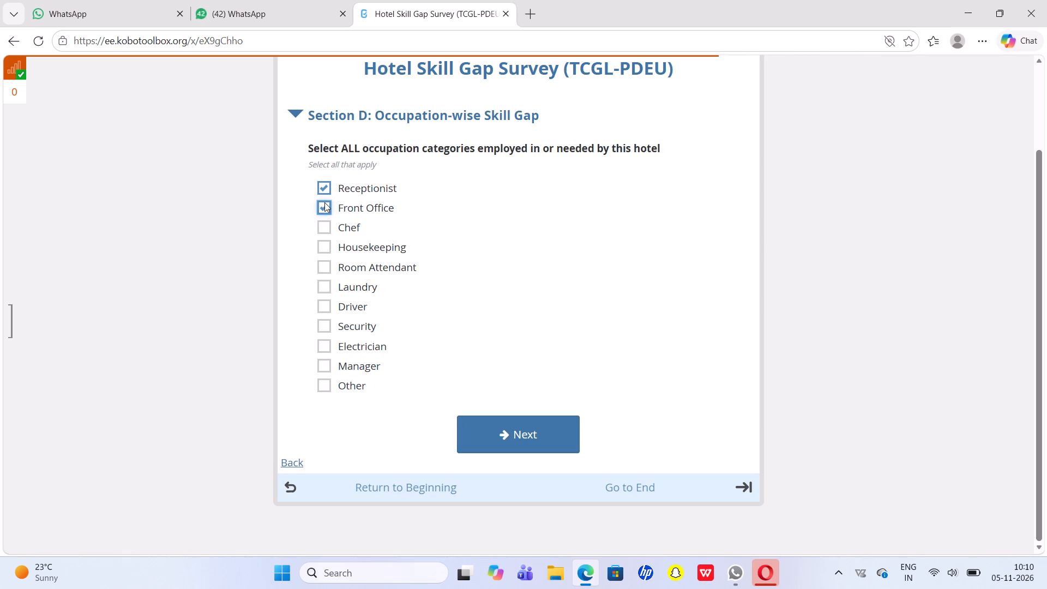
Add Housekeeping, Laundry, Security and Manager to the selected occupation categories and continue to the Receptionist page.
left_click(324, 246)
left_click(325, 285)
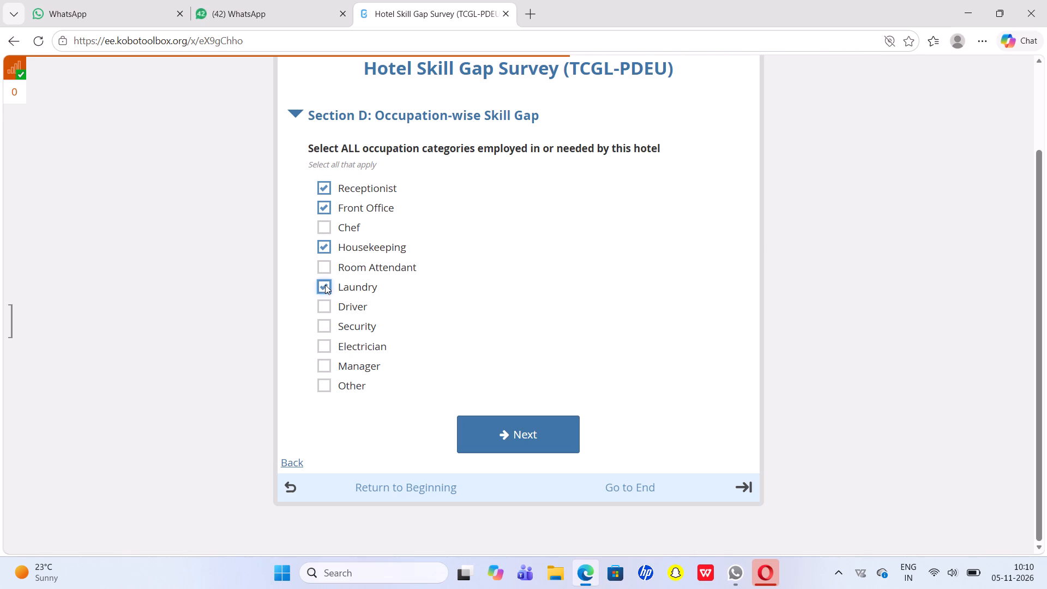
left_click(325, 331)
left_click(326, 363)
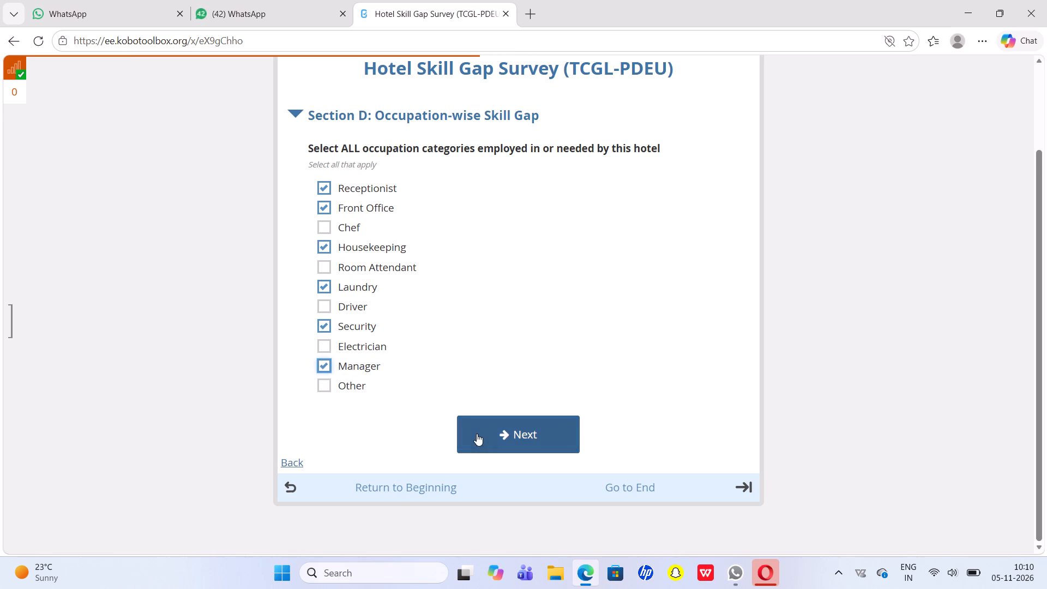
left_click(478, 434)
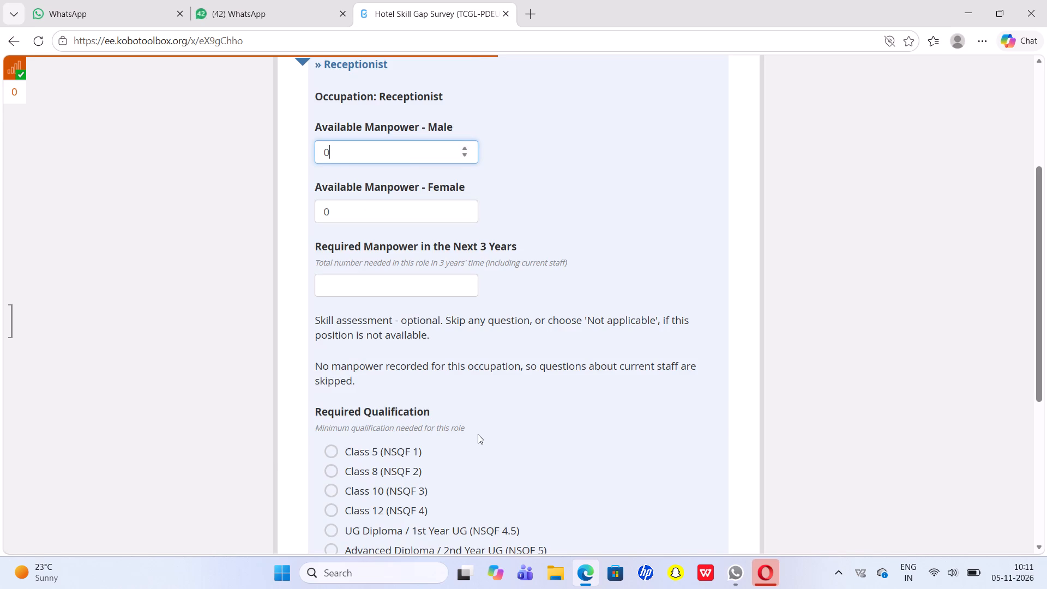
Set the Receptionist manpower to 2 male and 1 female available, with 0 required in the next 3 years.
key("BackSpace")
key("2")
left_click(426, 215)
key("BackSpace")
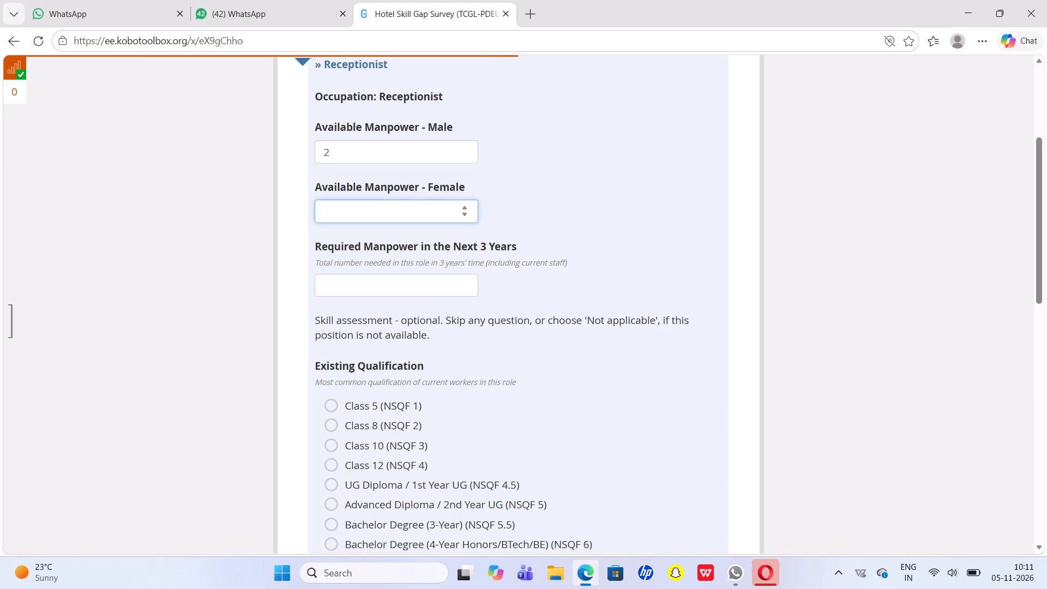
key("1")
left_click(399, 290)
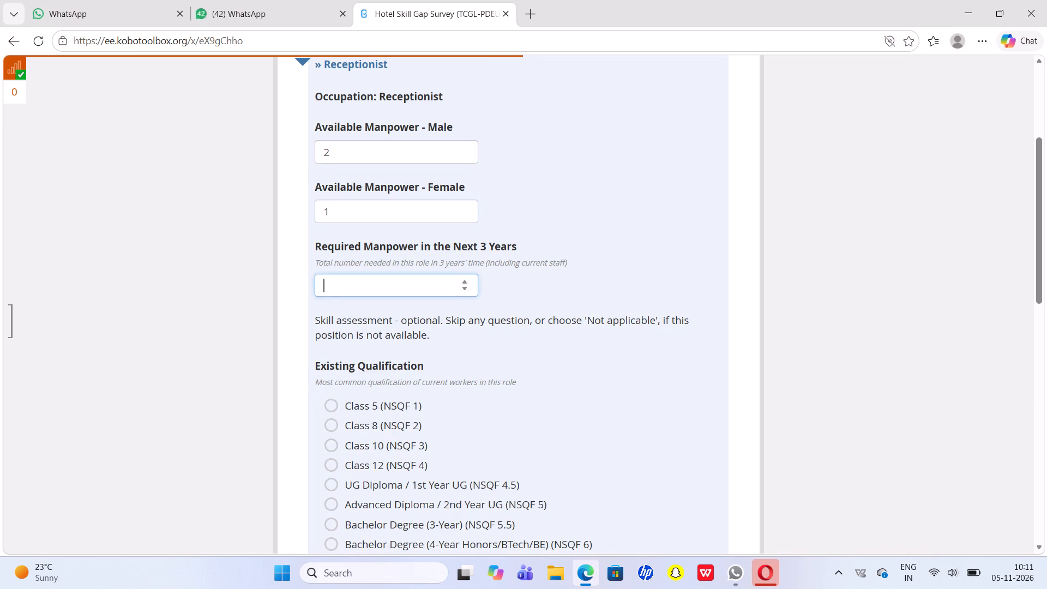
key("3")
key("BackSpace")
key("0")
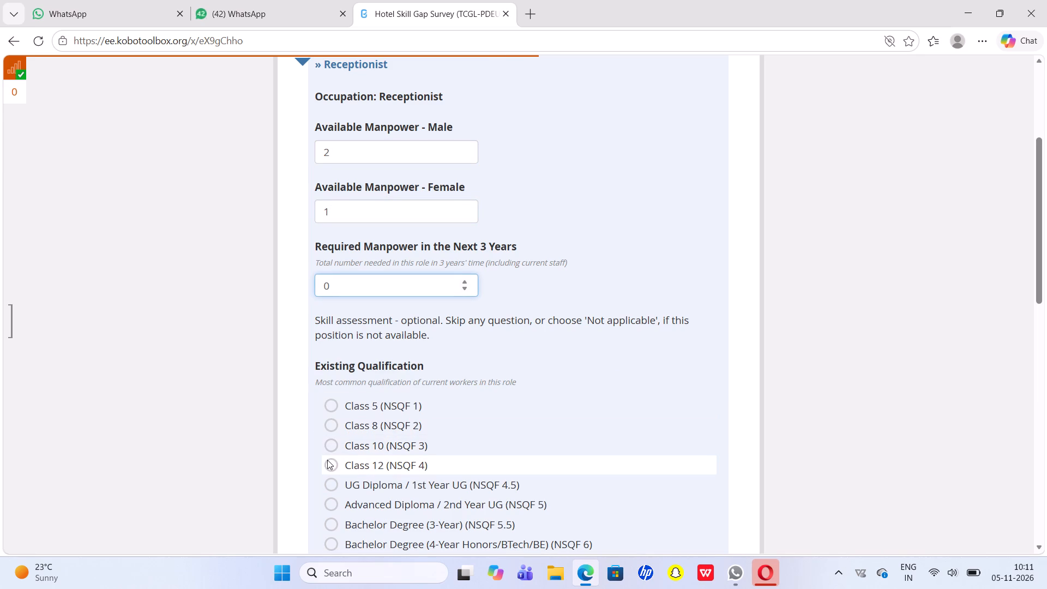
Set the Receptionist's existing and required qualifications both to Bachelor Degree (3-Year) (NSQF 5.5).
left_click(327, 460)
scroll(327, 460, "down", 1)
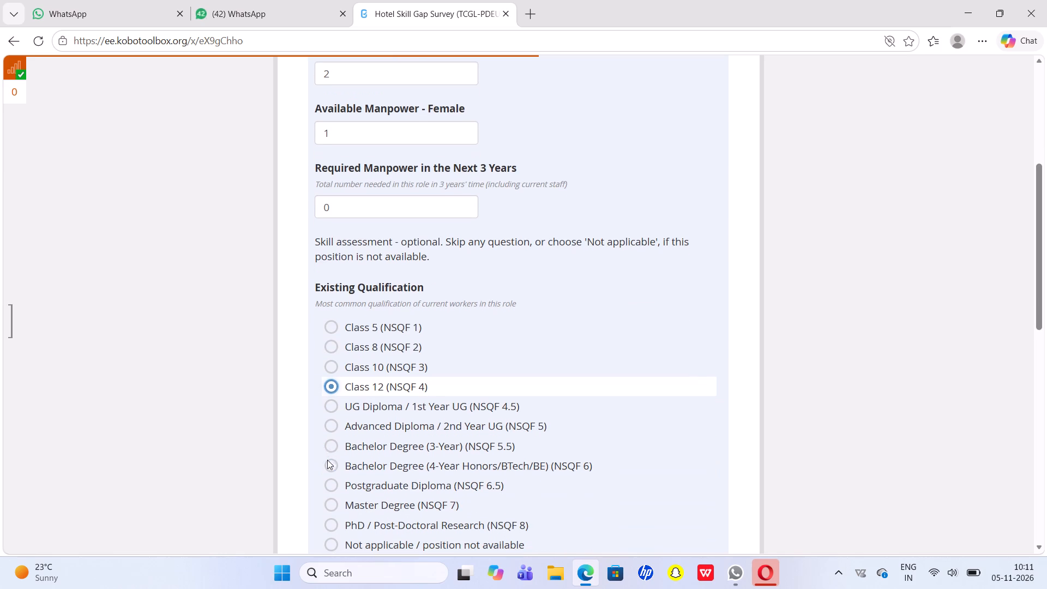
left_click(332, 444)
scroll(332, 444, "down", 3)
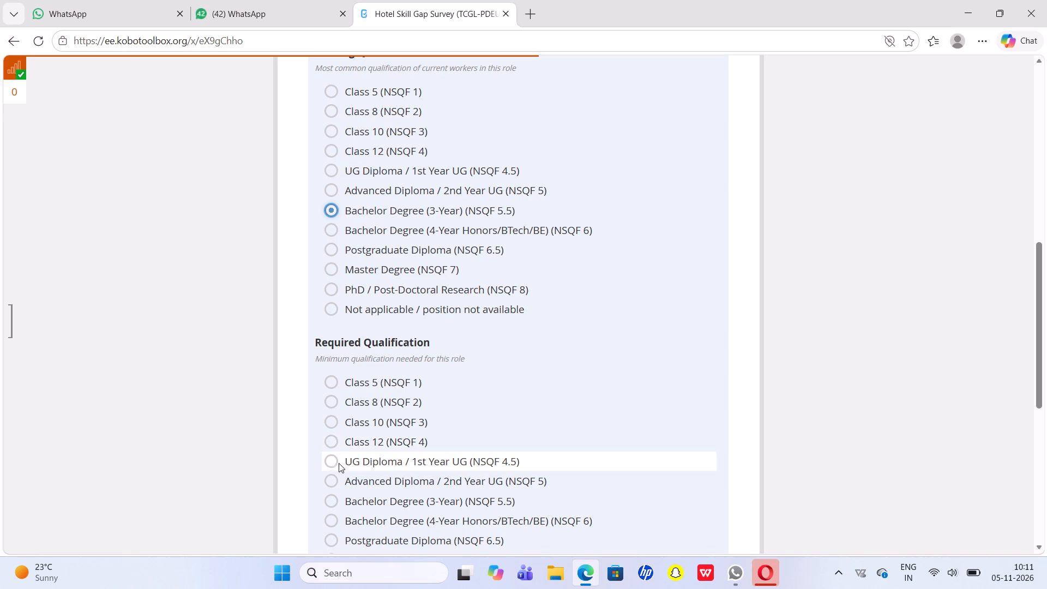
left_click(336, 502)
Mark English as the Receptionist's language skill gap and continue to the Front Office page.
scroll(336, 502, "down", 4)
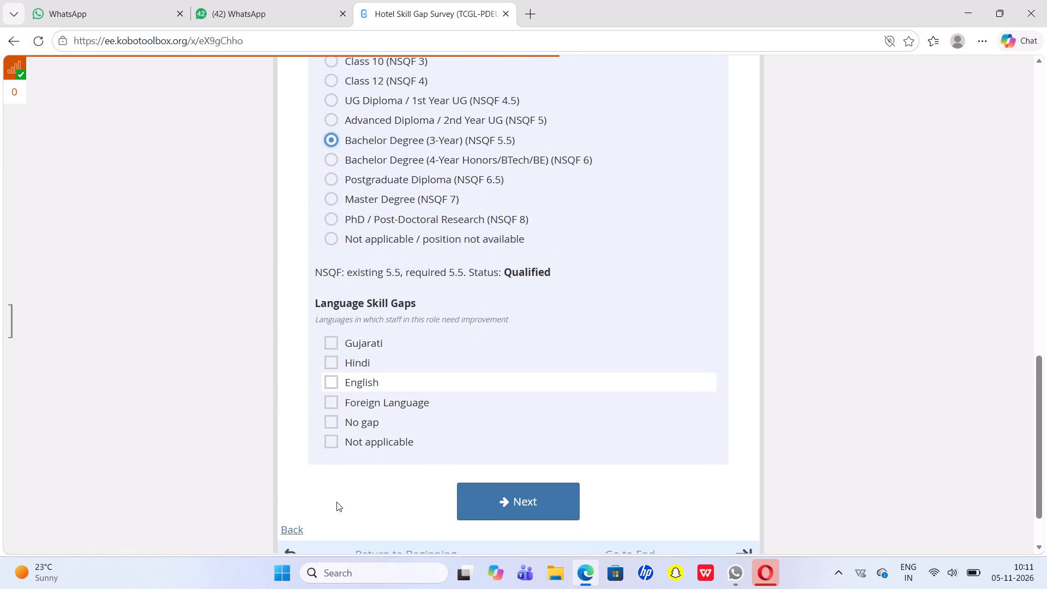
left_click(333, 382)
left_click(515, 501)
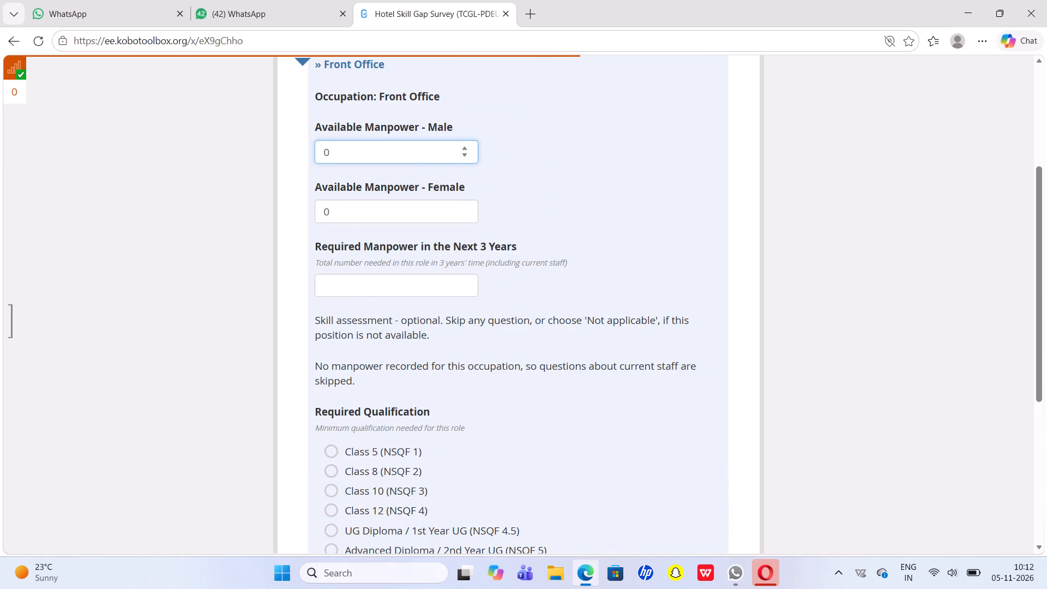
Set the Front Office manpower to 2 male and 1 female available, with 1 required in the next 3 years.
key("BackSpace")
key("2")
left_click(378, 212)
key("BackSpace")
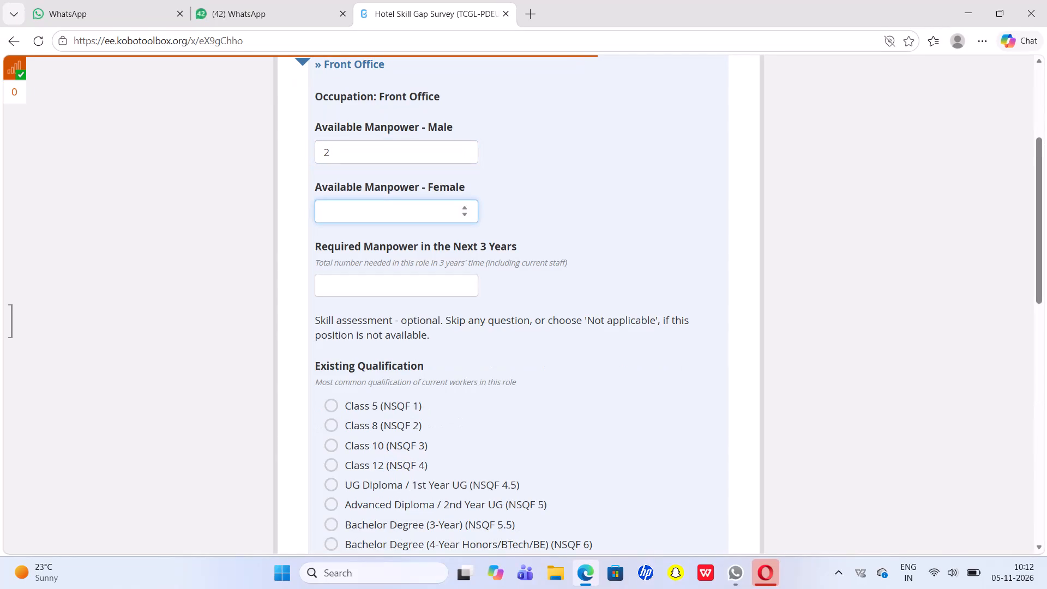
key("1")
left_click(369, 289)
key("1")
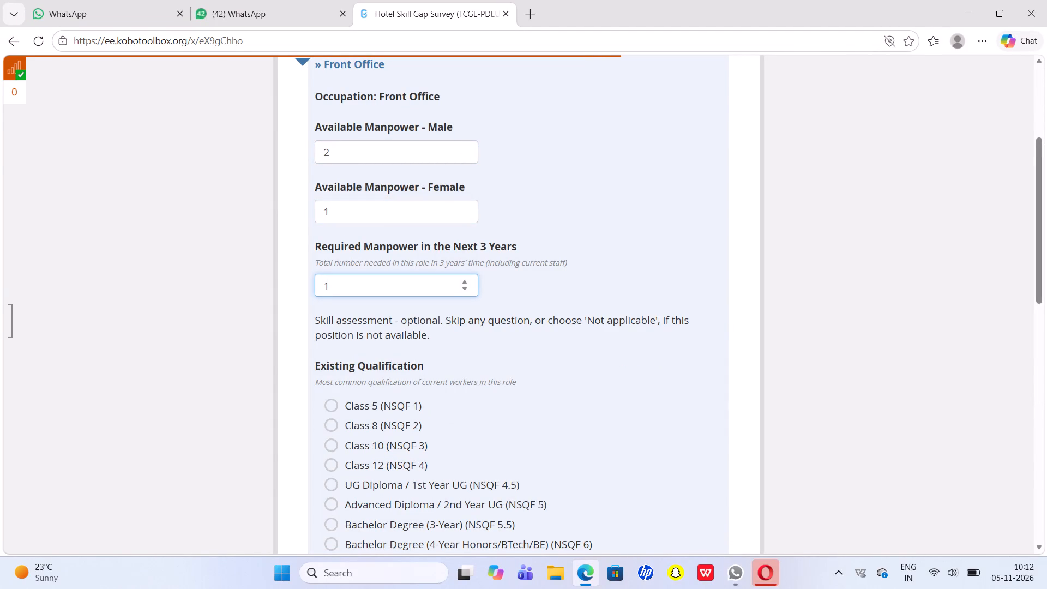
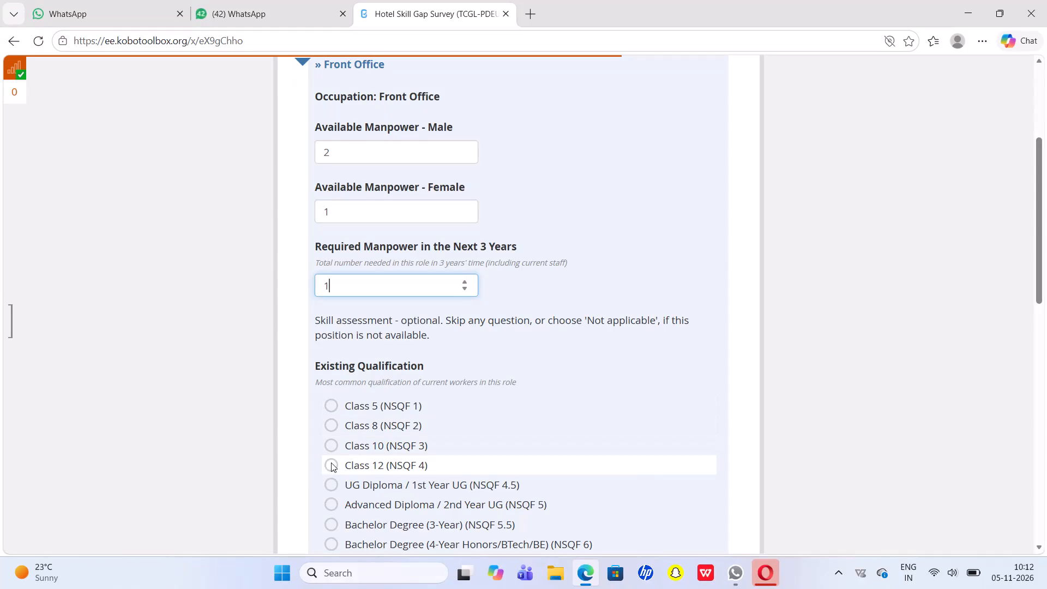
Set the Front Office existing and required qualifications both to Bachelor Degree (3-Year) (NSQF 5.5).
left_click(333, 523)
scroll(333, 523, "down", 4)
scroll(334, 476, "down", 1)
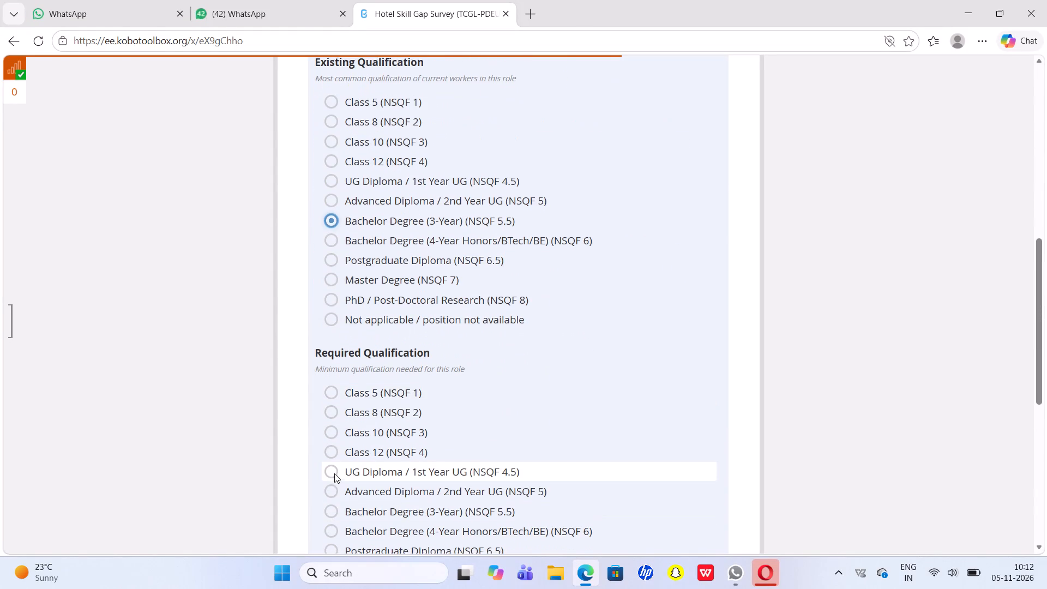
scroll(334, 473, "down", 1)
left_click(334, 473)
Mark English as the Front Office language skill gap and continue to the Housekeeping page.
scroll(334, 473, "down", 3)
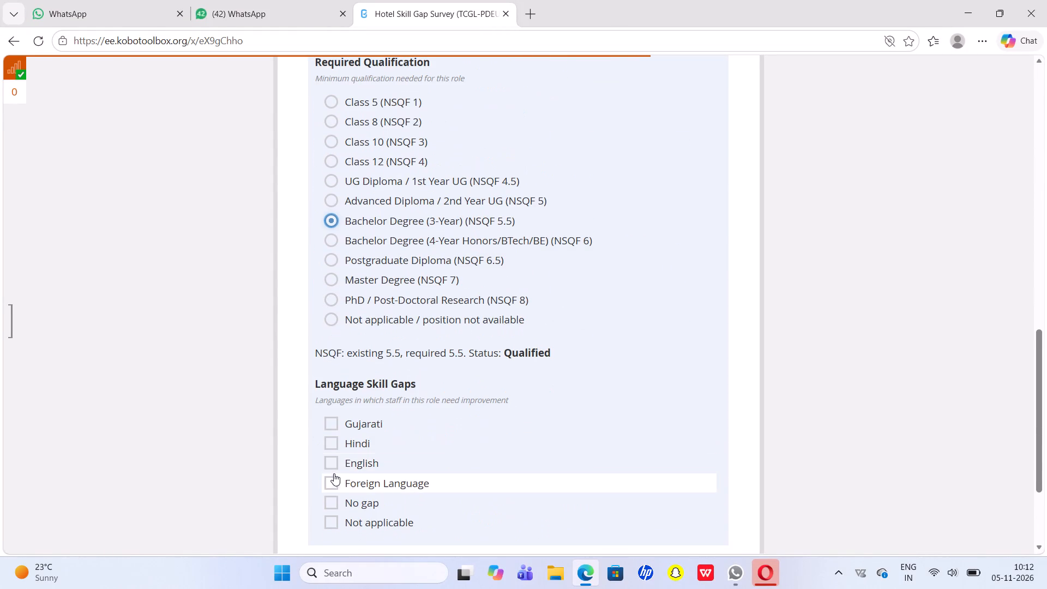
left_click(332, 457)
scroll(332, 457, "down", 2)
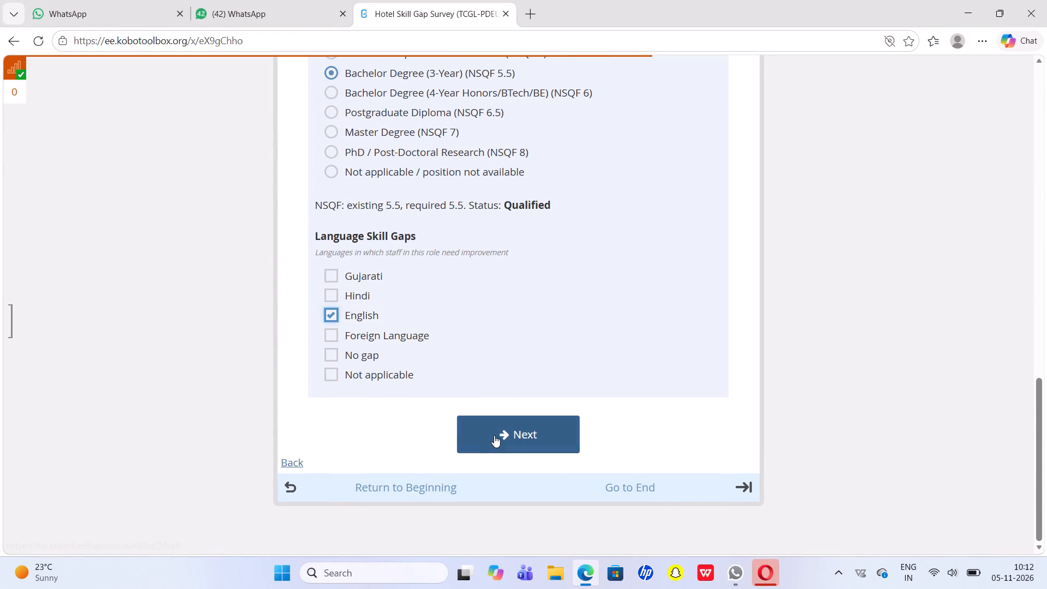
left_click(494, 435)
Set the Housekeeping manpower to 3 male and 2 female available, with 1 required in the next 3 years.
key("BackSpace")
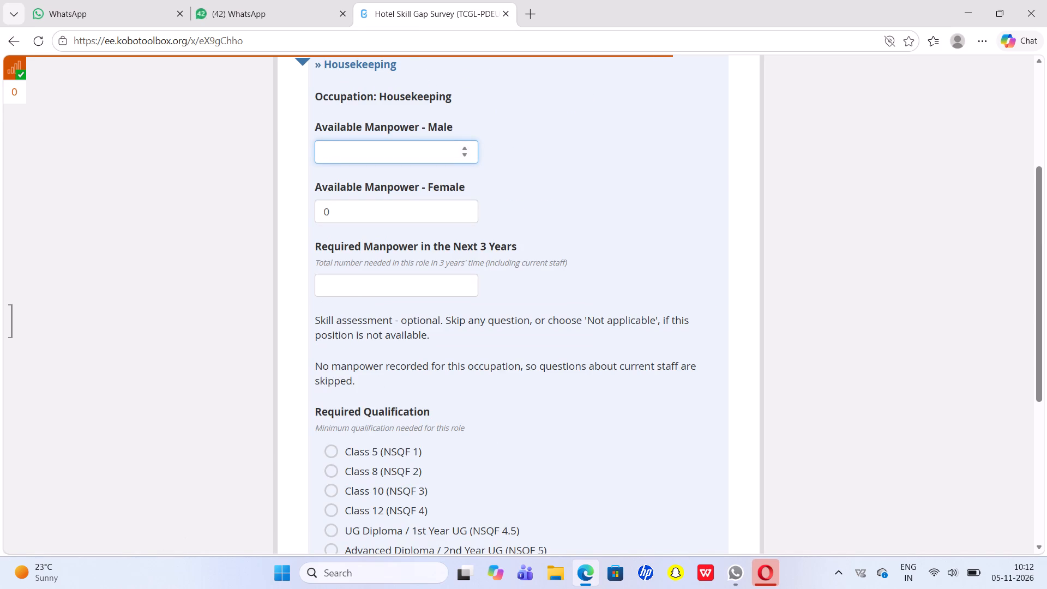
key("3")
left_click(396, 212)
key("BackSpace")
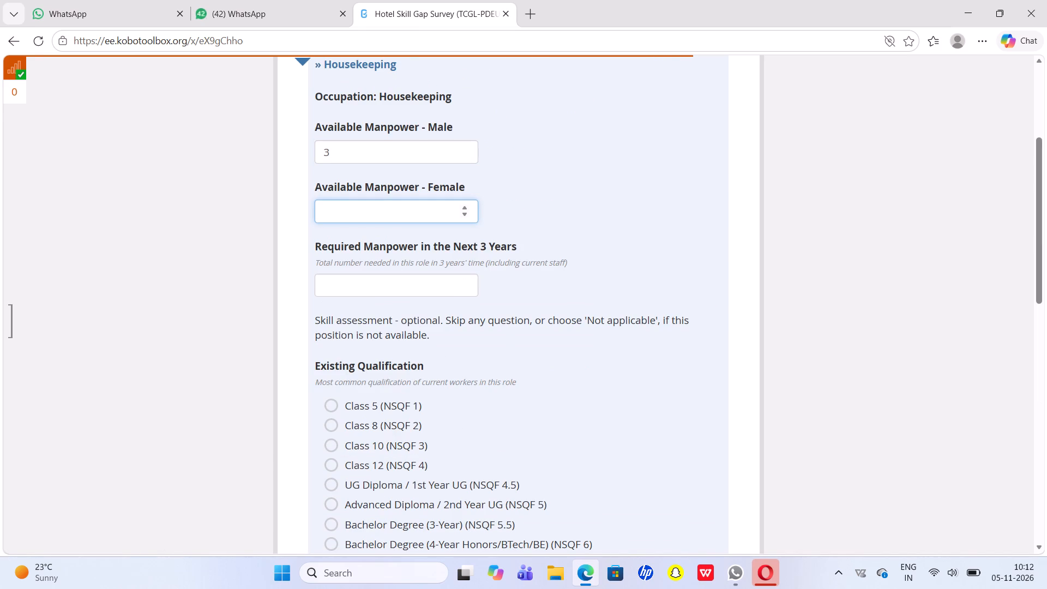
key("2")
left_click(383, 277)
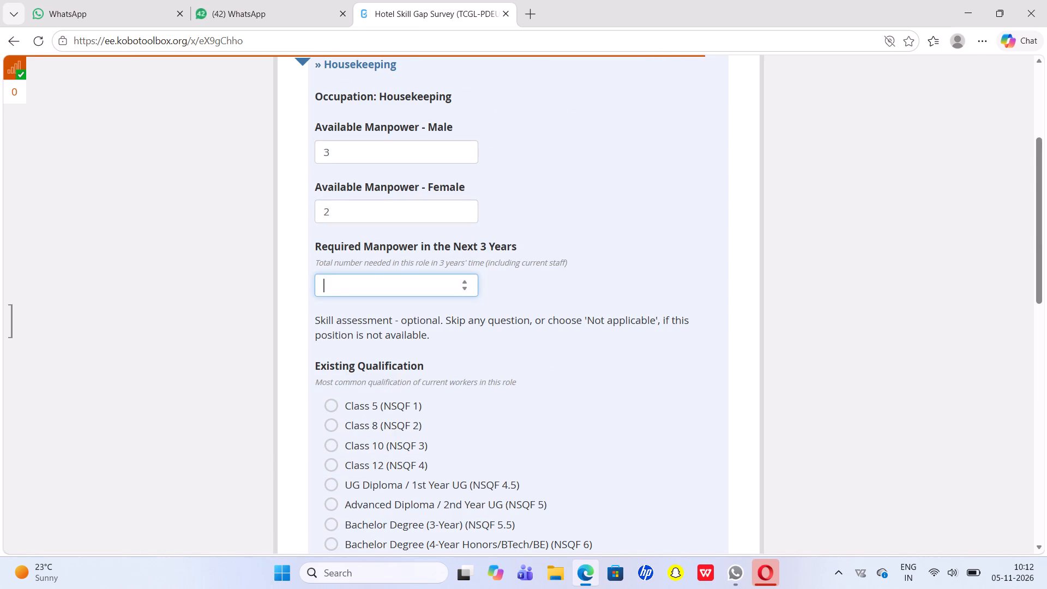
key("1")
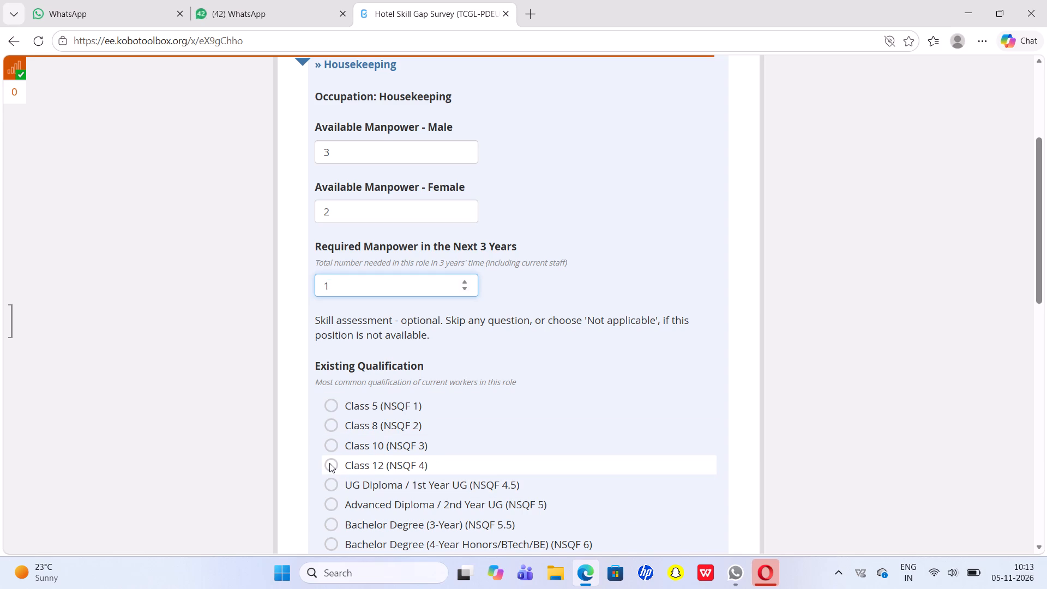
Set the Housekeeping existing qualification to Class 12 (NSQF 4) and the required qualification to Class 10 (NSQF 3).
left_click(329, 463)
scroll(329, 463, "down", 4)
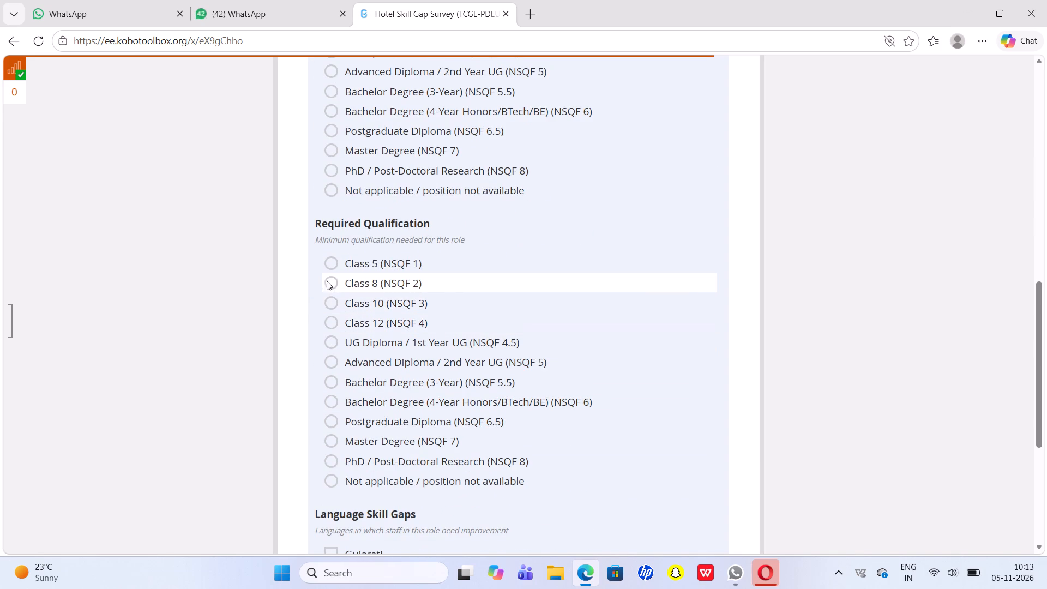
left_click(327, 307)
Mark Hindi and English as the Housekeeping language skill gaps and continue to the Laundry page.
scroll(338, 241, "down", 1)
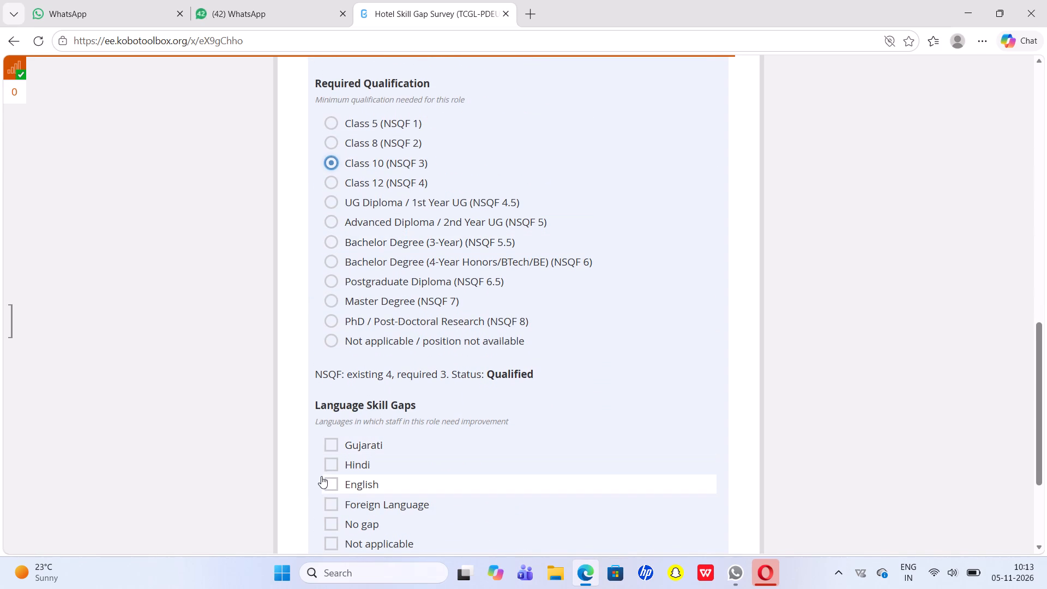
left_click(335, 465)
left_click(332, 482)
scroll(332, 482, "down", 2)
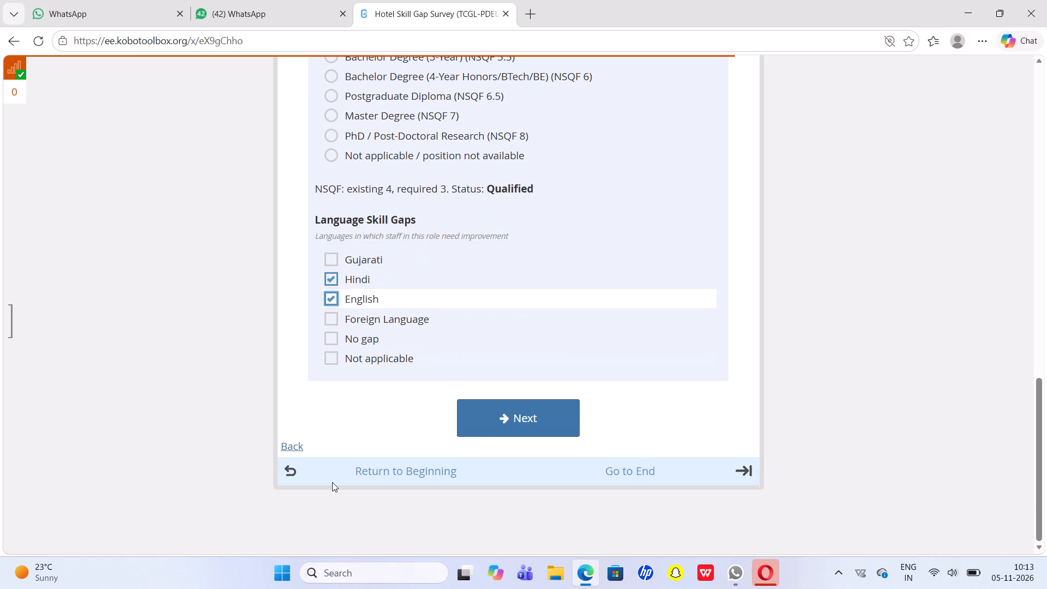
scroll(332, 482, "down", 1)
left_click(518, 440)
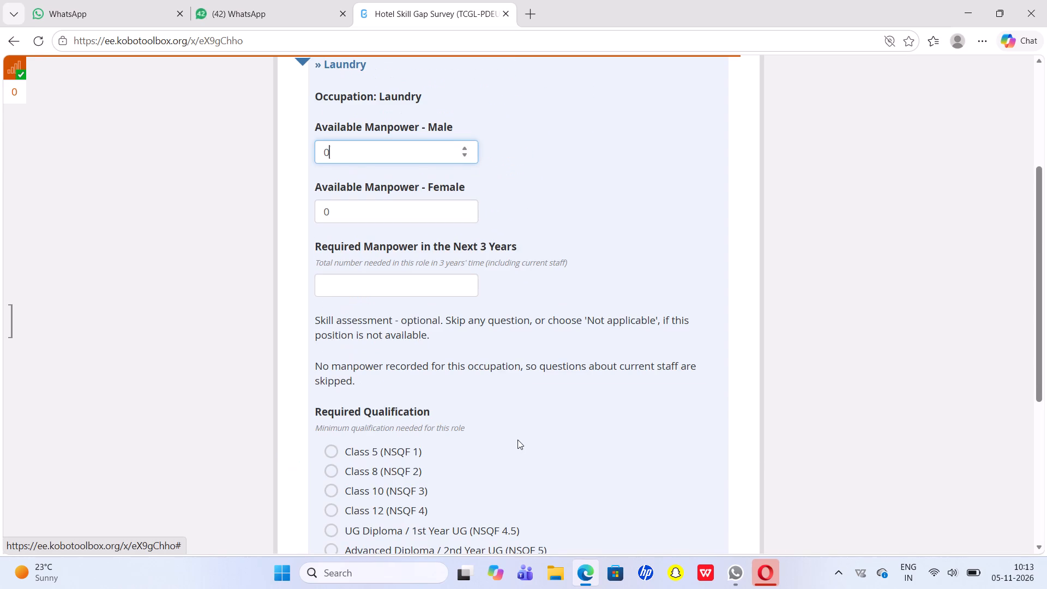
Set the Laundry manpower to 2 male and 2 female available, with 2 required in the next 3 years.
key("BackSpace")
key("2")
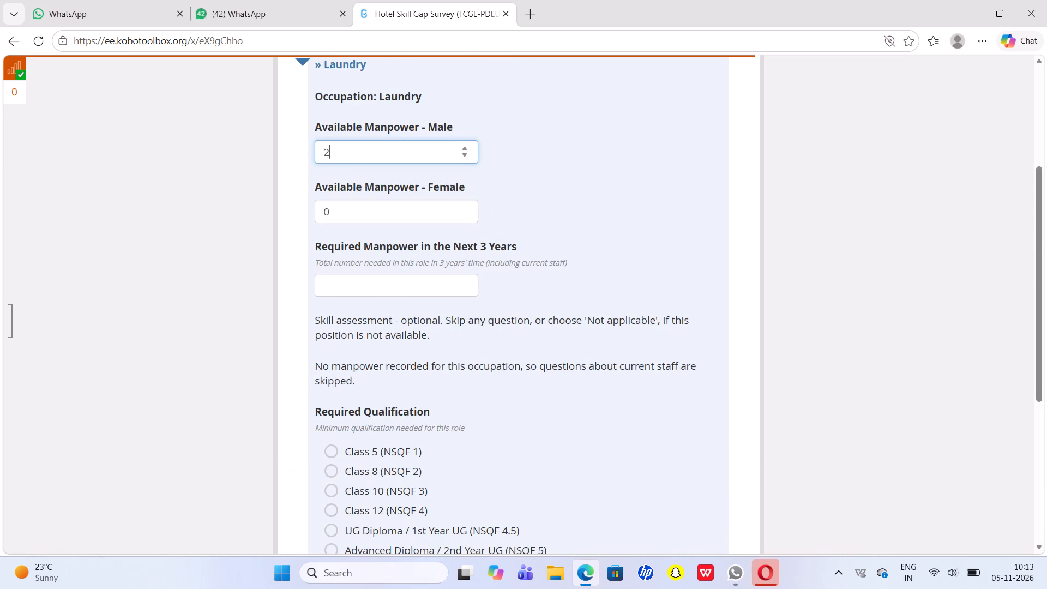
left_click(364, 220)
key("BackSpace")
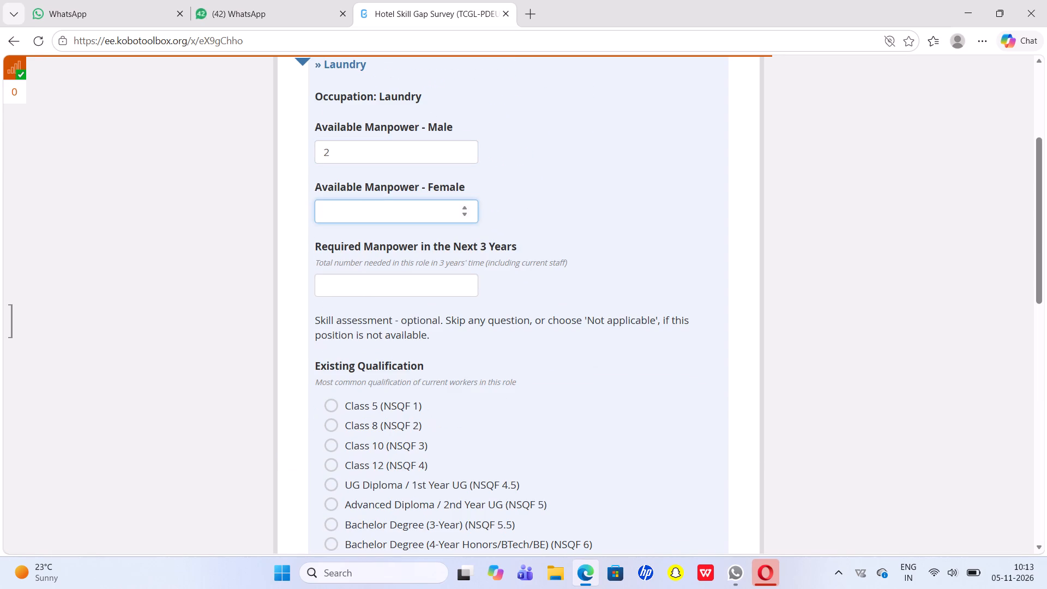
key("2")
left_click(371, 271)
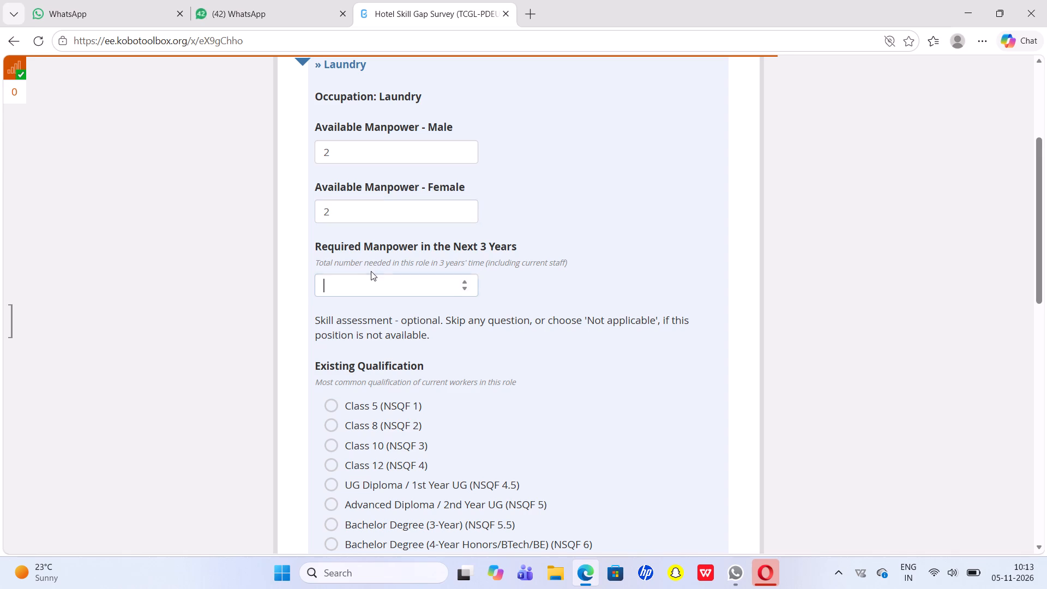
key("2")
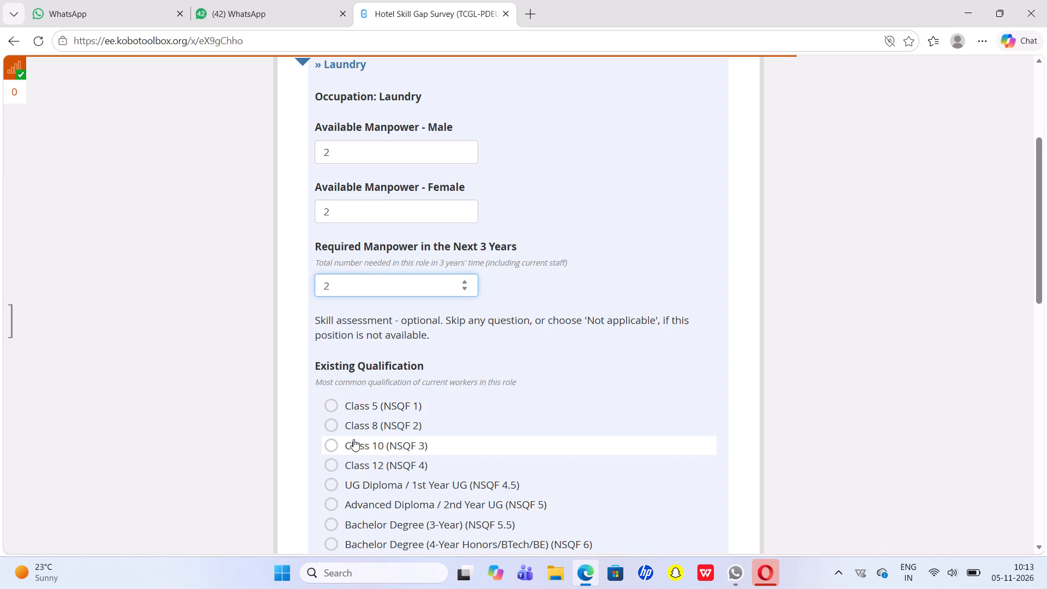
Set the Laundry existing and required qualifications both to Class 10 (NSQF 3).
left_click(332, 446)
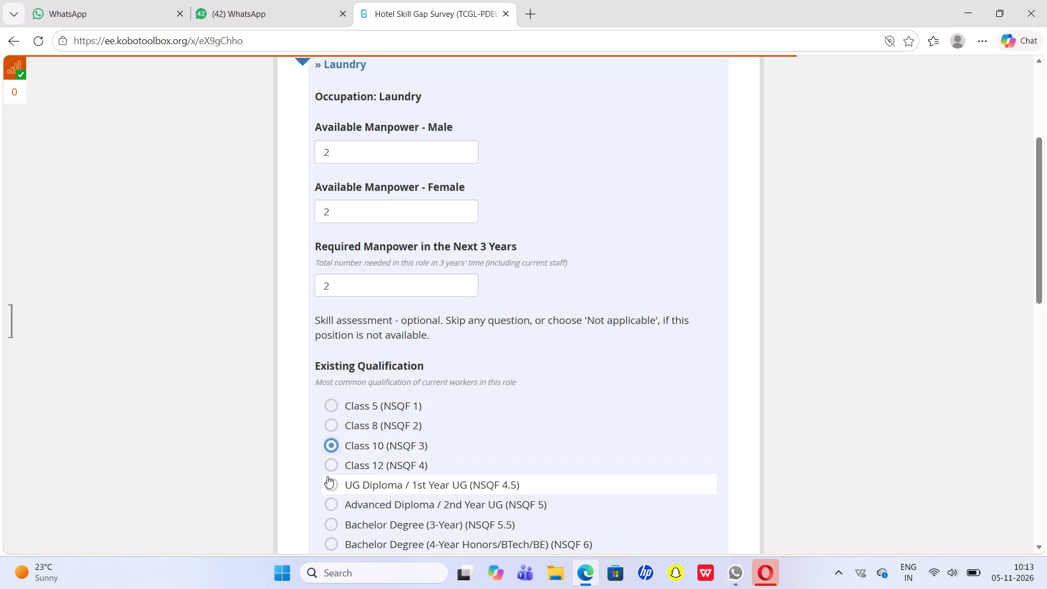
scroll(327, 476, "down", 3)
left_click(334, 388)
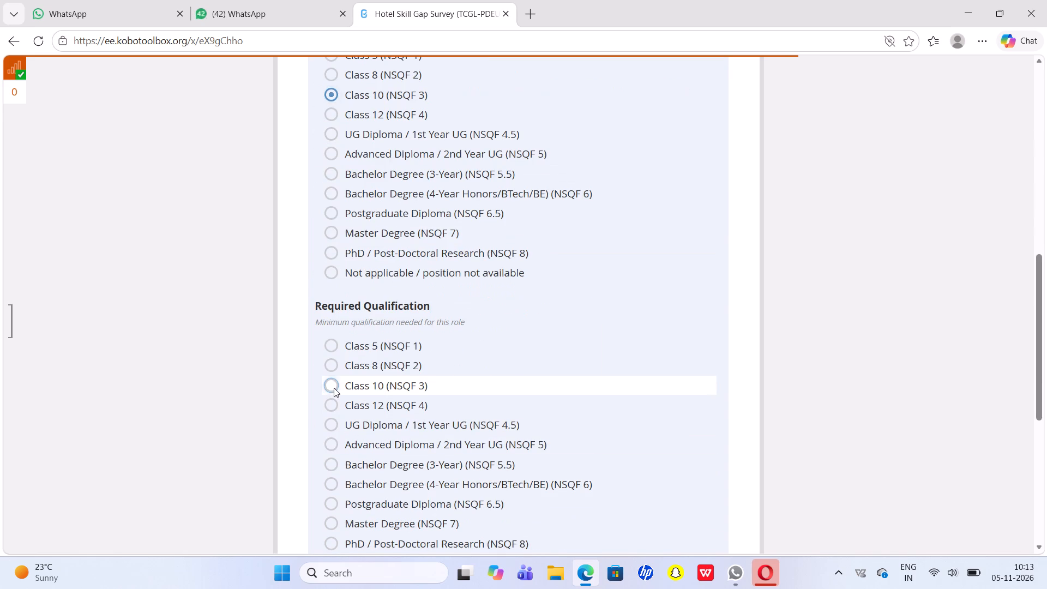
Mark Hindi and English as the Laundry language skill gaps and continue to the Security page.
scroll(334, 388, "down", 3)
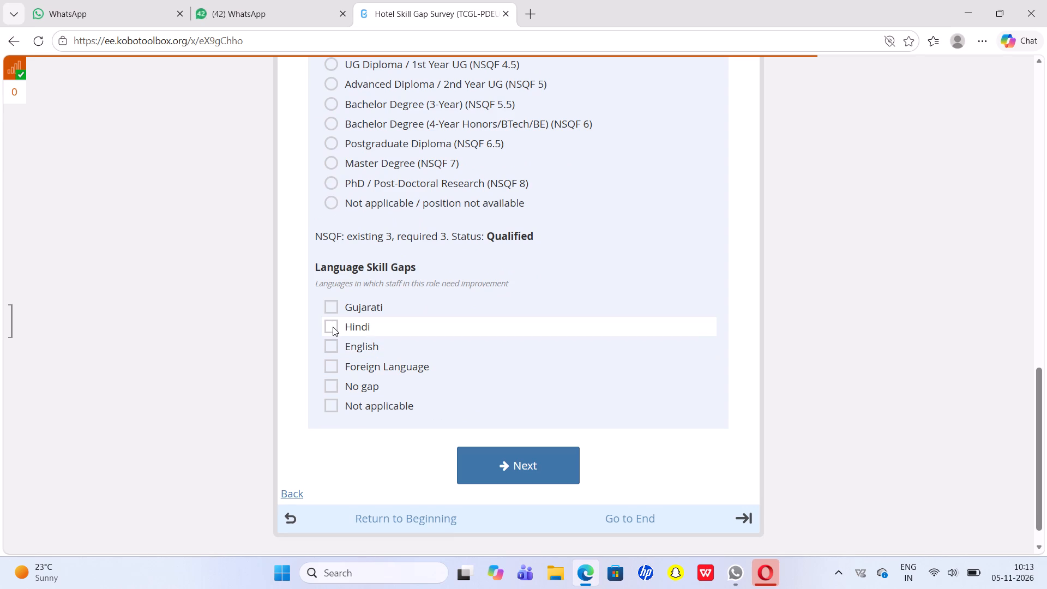
left_click(333, 327)
left_click(330, 346)
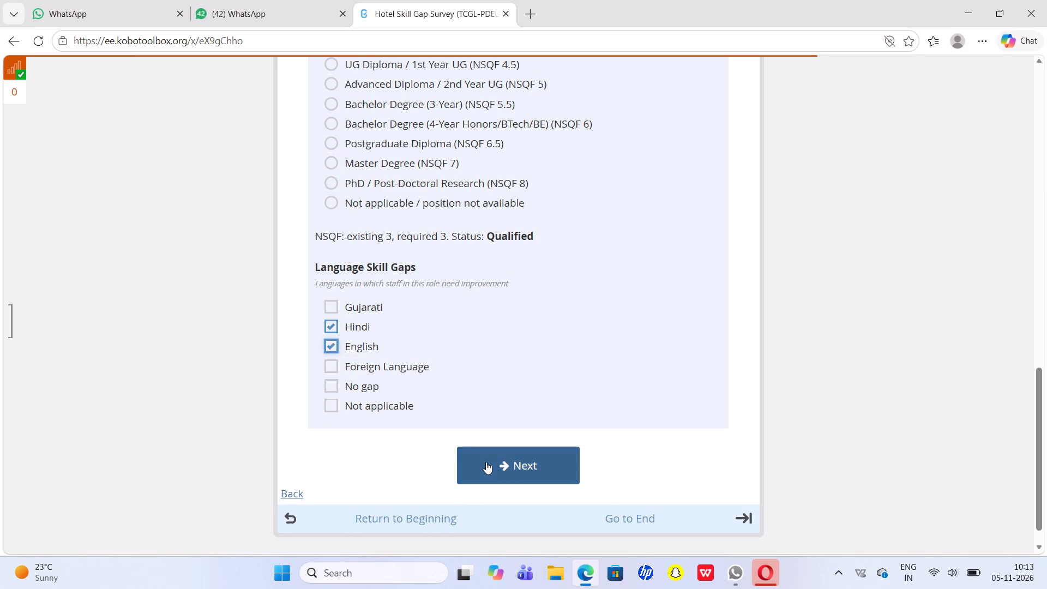
left_click(486, 462)
Set the Security manpower to 2 male and 2 female available, with 1 required in the next 3 years.
key("BackSpace")
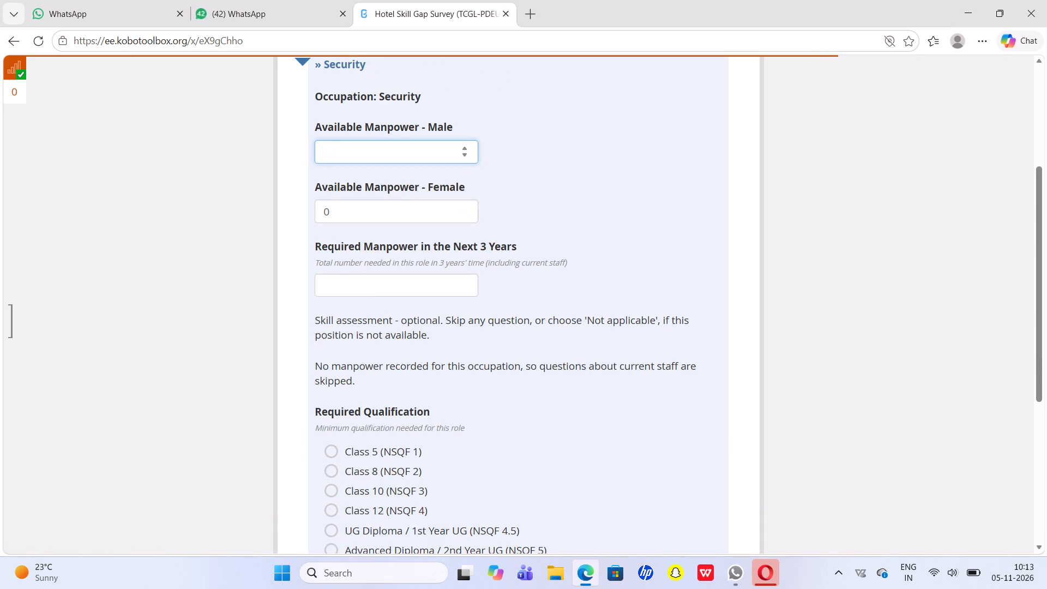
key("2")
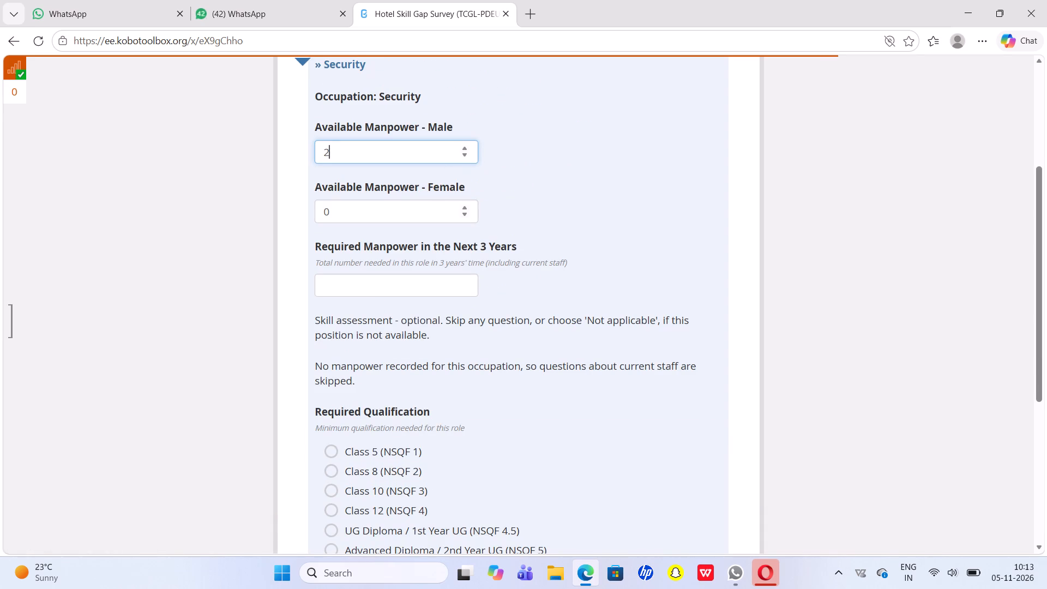
left_click(435, 203)
key("BackSpace")
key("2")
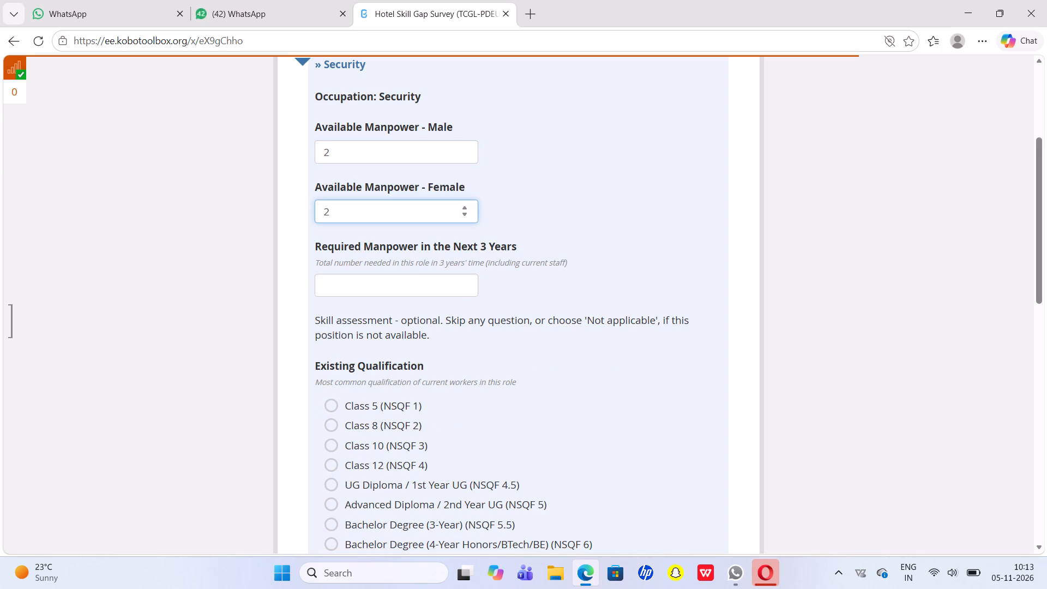
left_click(407, 278)
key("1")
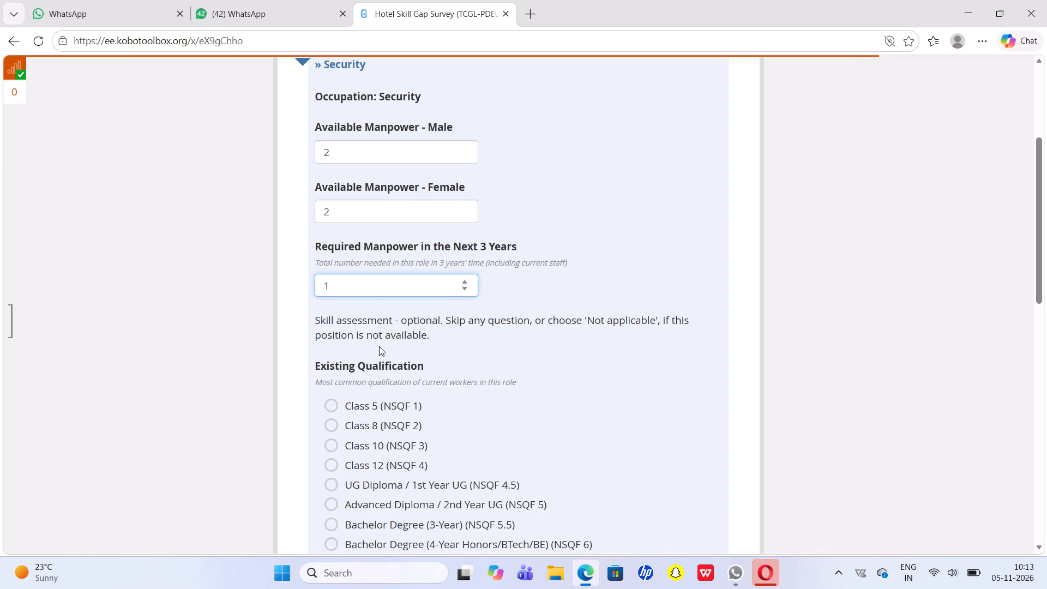
Set the Security existing and required qualifications both to Class 12 (NSQF 4).
left_click(330, 461)
scroll(330, 461, "down", 1)
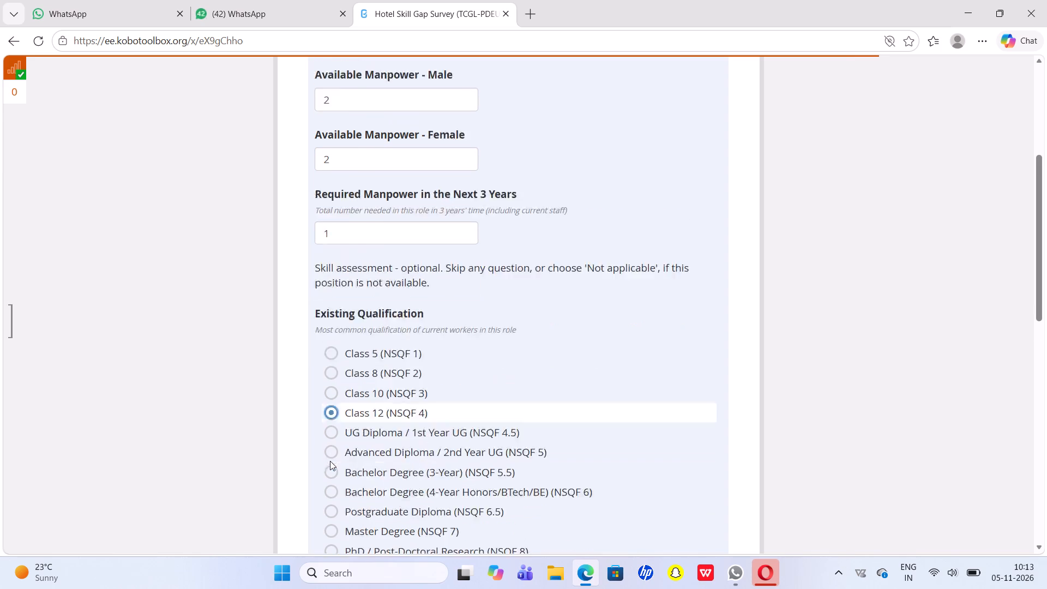
scroll(330, 461, "down", 4)
left_click(331, 399)
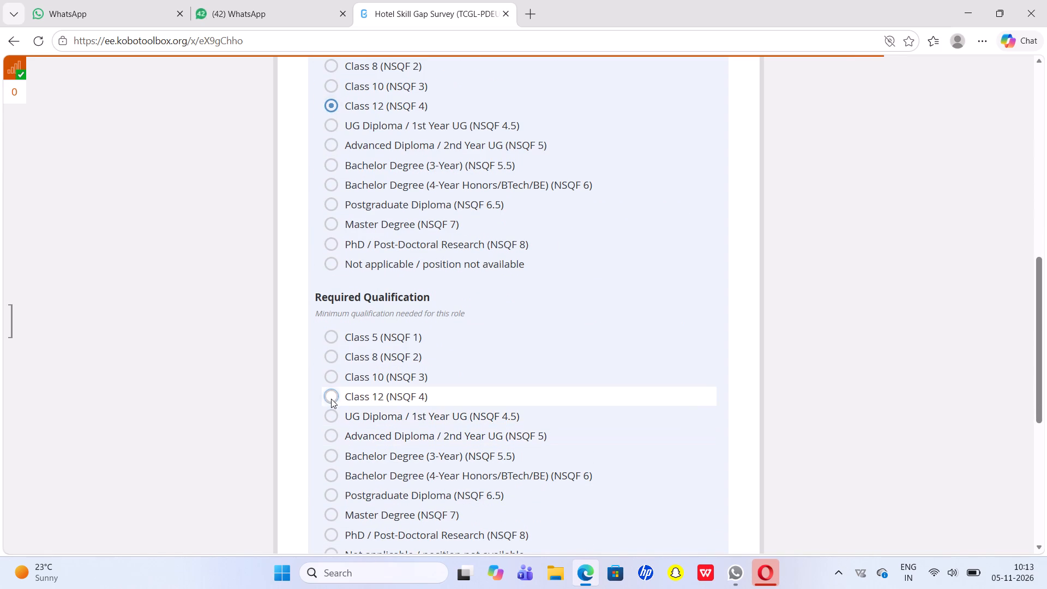
Mark Hindi and English as the Security language skill gaps and continue to the Manager page.
scroll(331, 399, "down", 4)
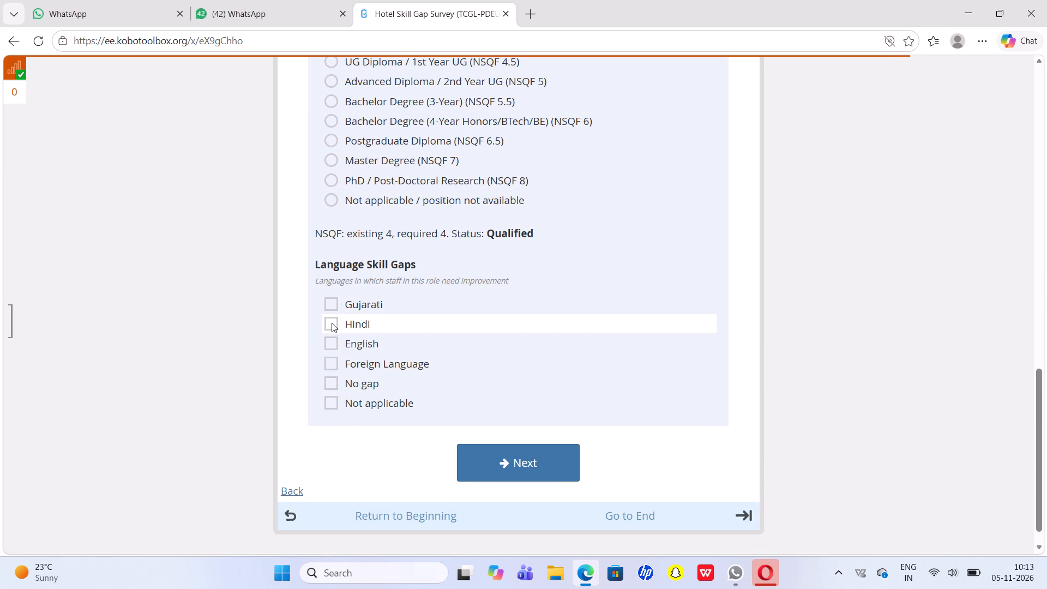
left_click_drag(331, 324, 329, 340)
left_click(329, 340)
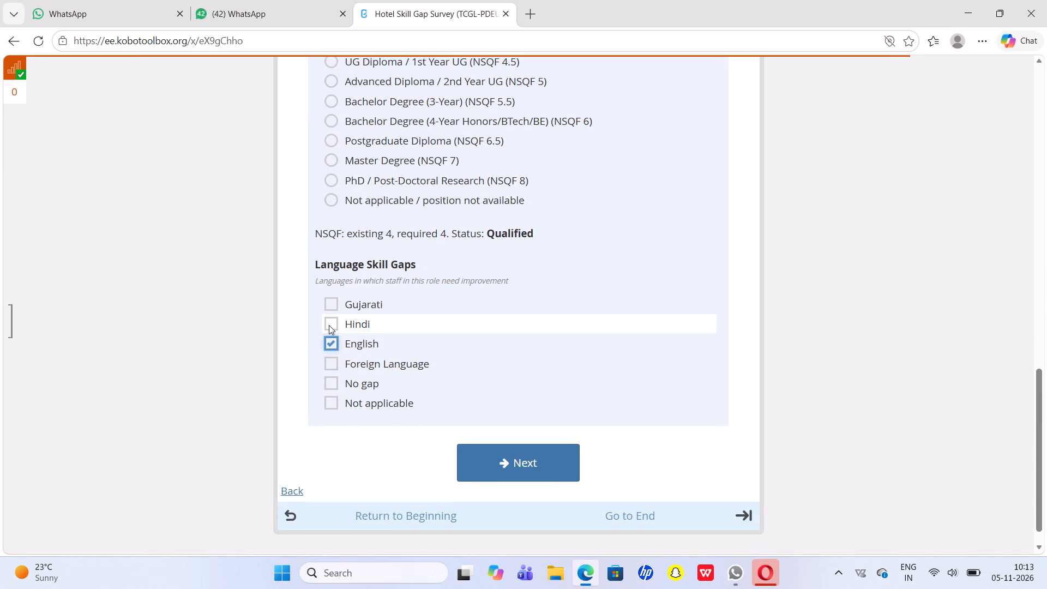
left_click(329, 322)
left_click(474, 464)
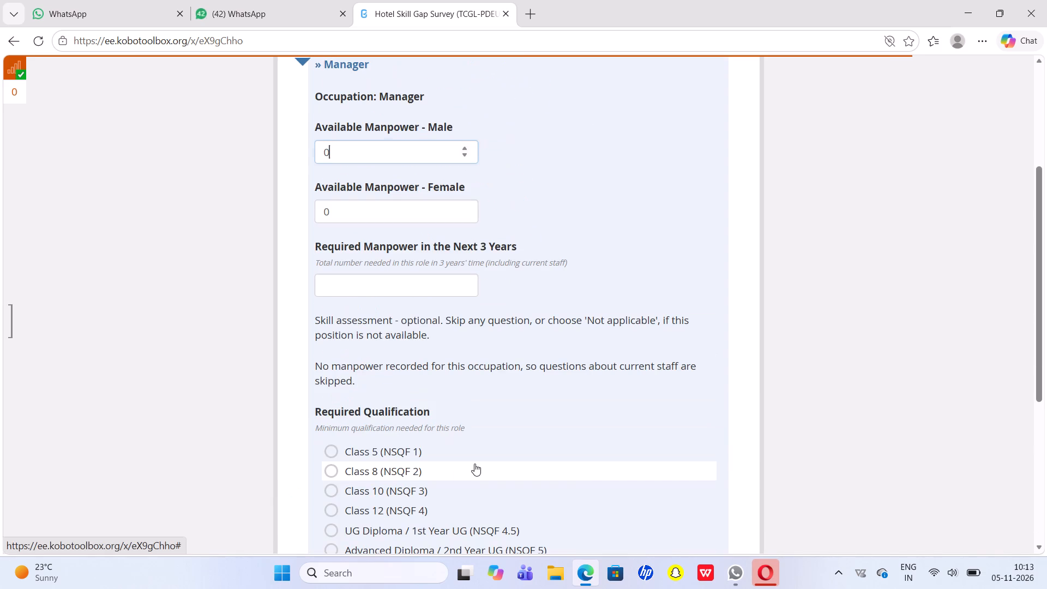
Set the Manager manpower to 3 male and 2 female available, with 1 required in the next 3 years.
key("BackSpace")
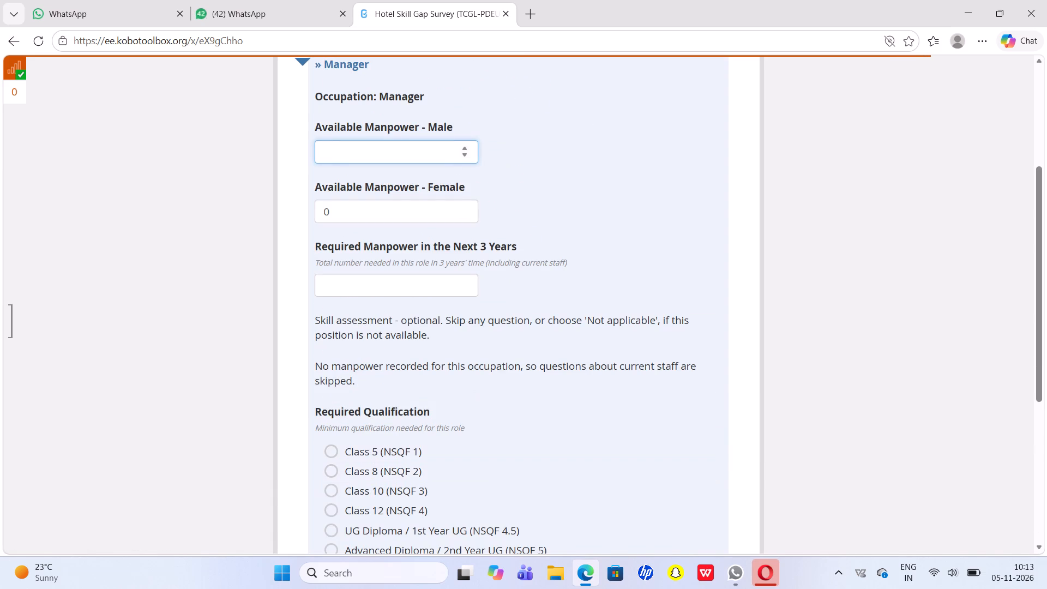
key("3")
left_click(419, 208)
key("BackSpace")
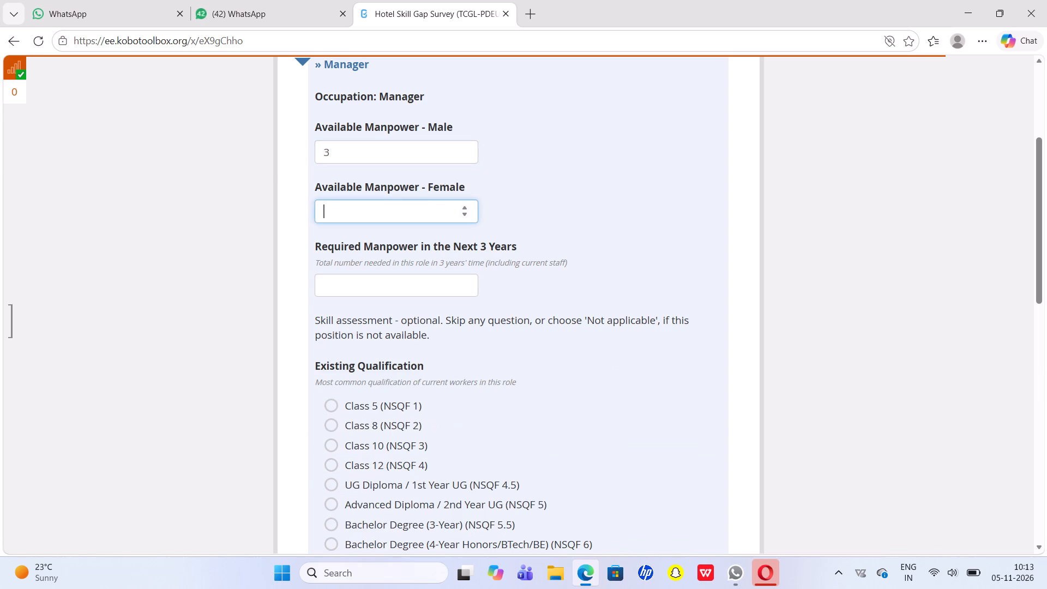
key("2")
left_click(406, 281)
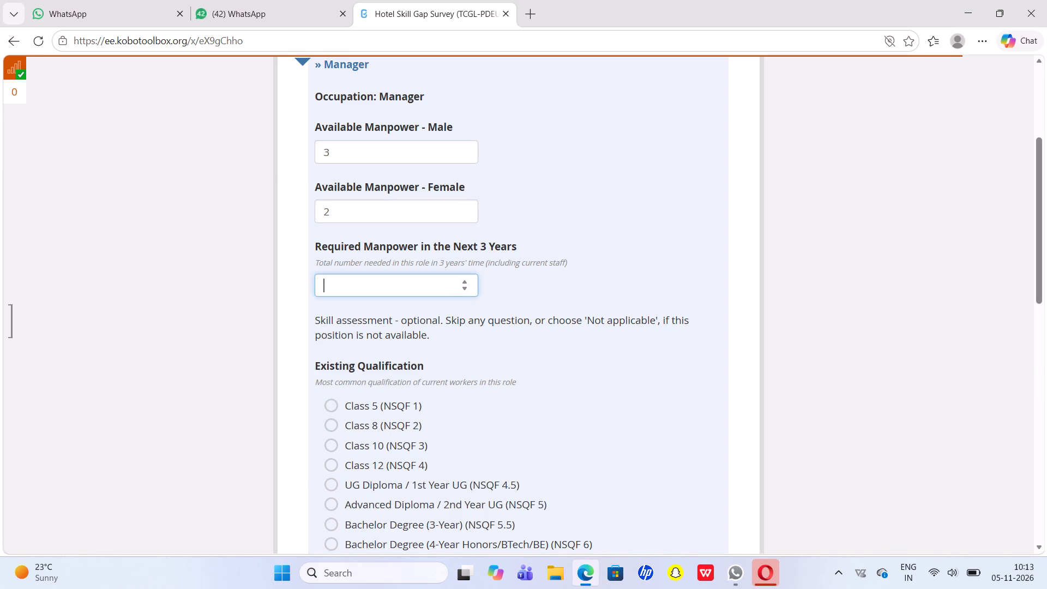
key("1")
Set the Manager existing and required qualifications both to Bachelor Degree (3-Year) (NSQF 5.5).
left_click(331, 530)
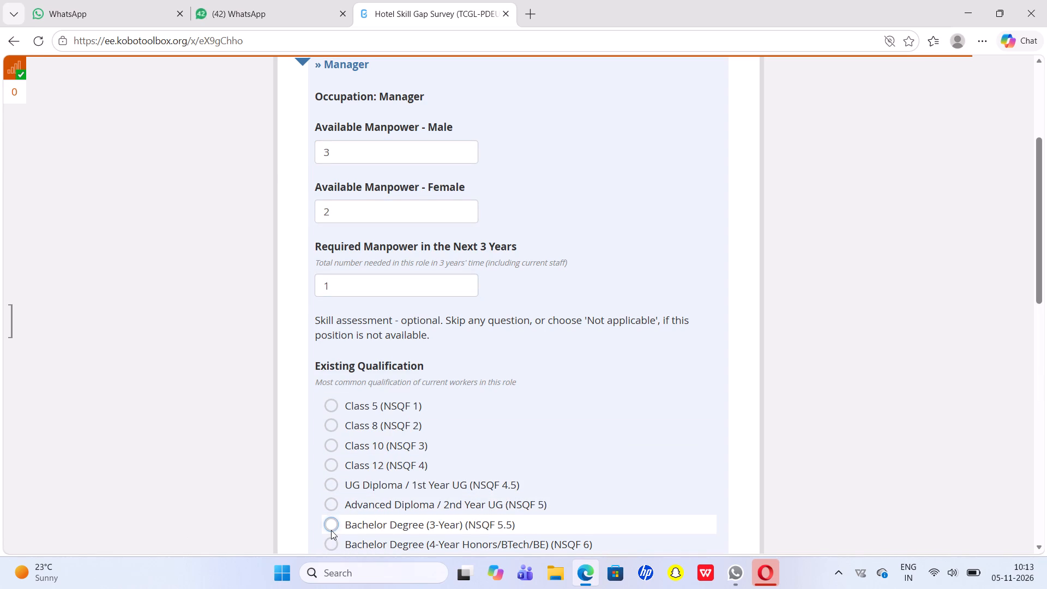
scroll(331, 530, "down", 5)
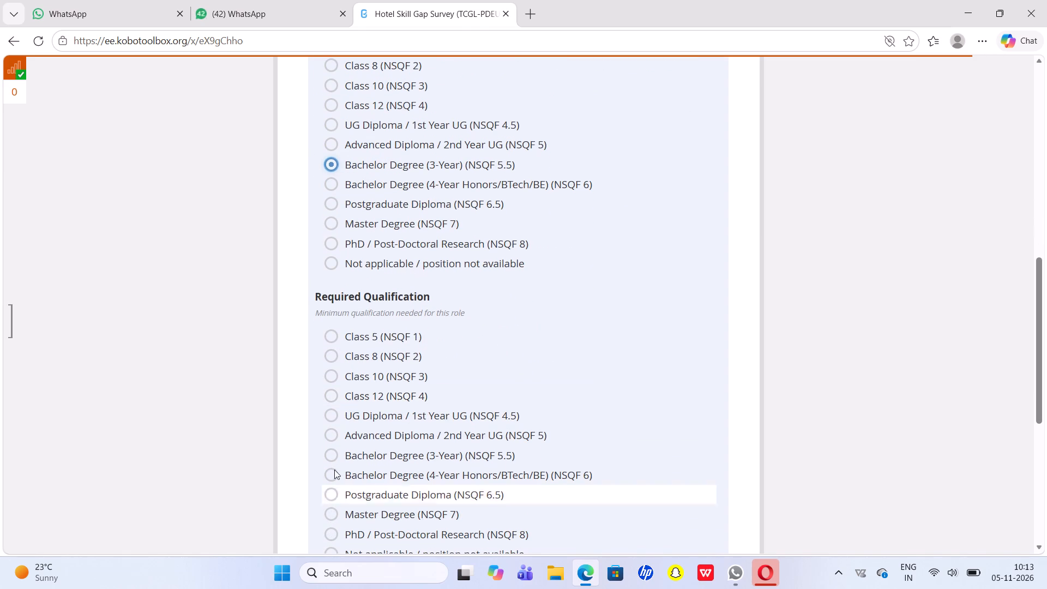
left_click(334, 453)
Mark English as the Manager language skill gap and continue to Section E: Suggestions.
scroll(334, 453, "down", 4)
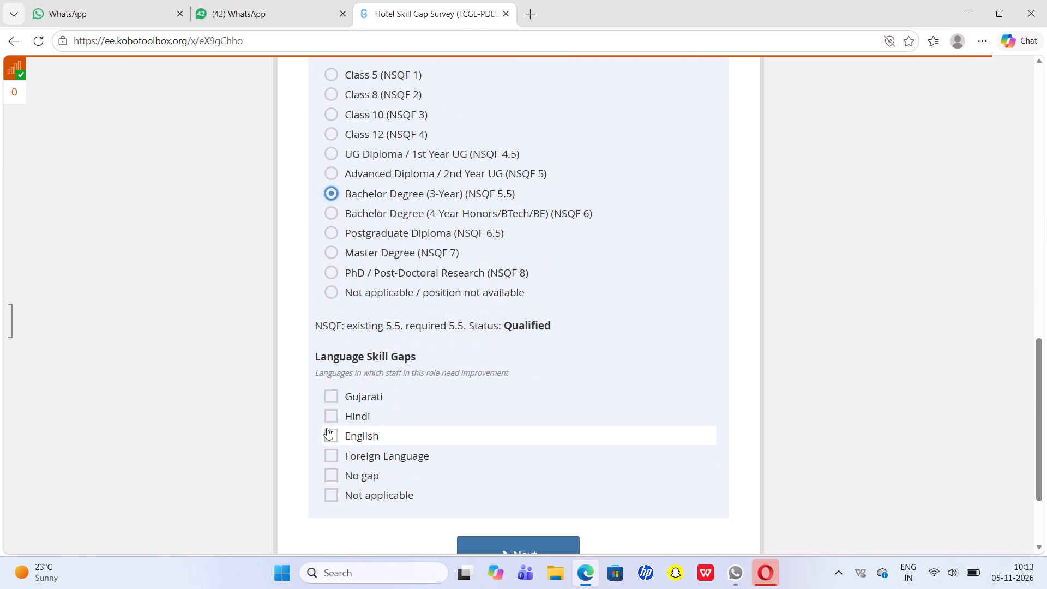
left_click(327, 431)
scroll(491, 462, "down", 1)
left_click(491, 460)
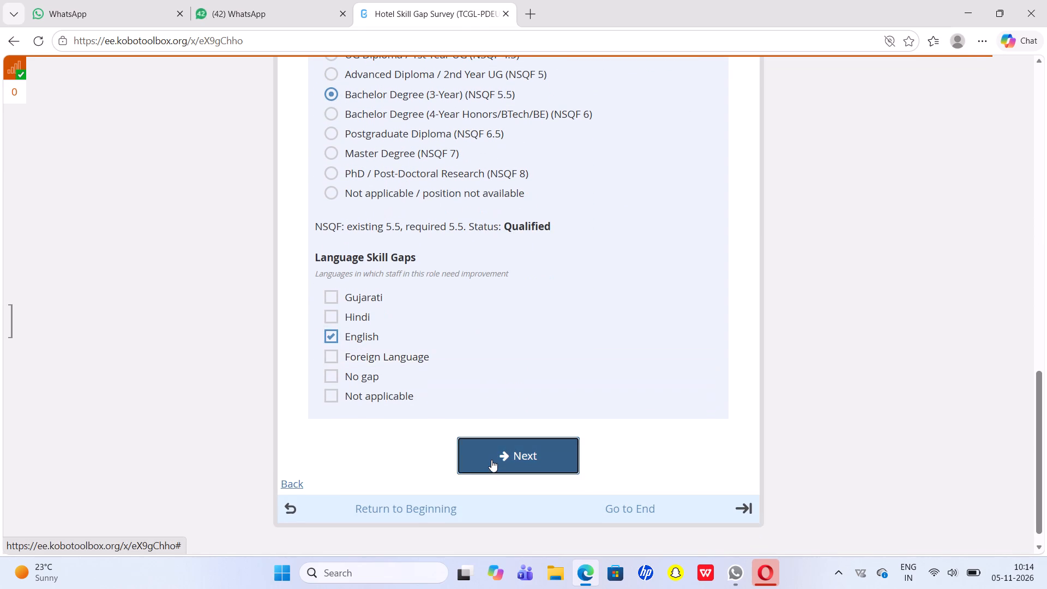
left_click(498, 441)
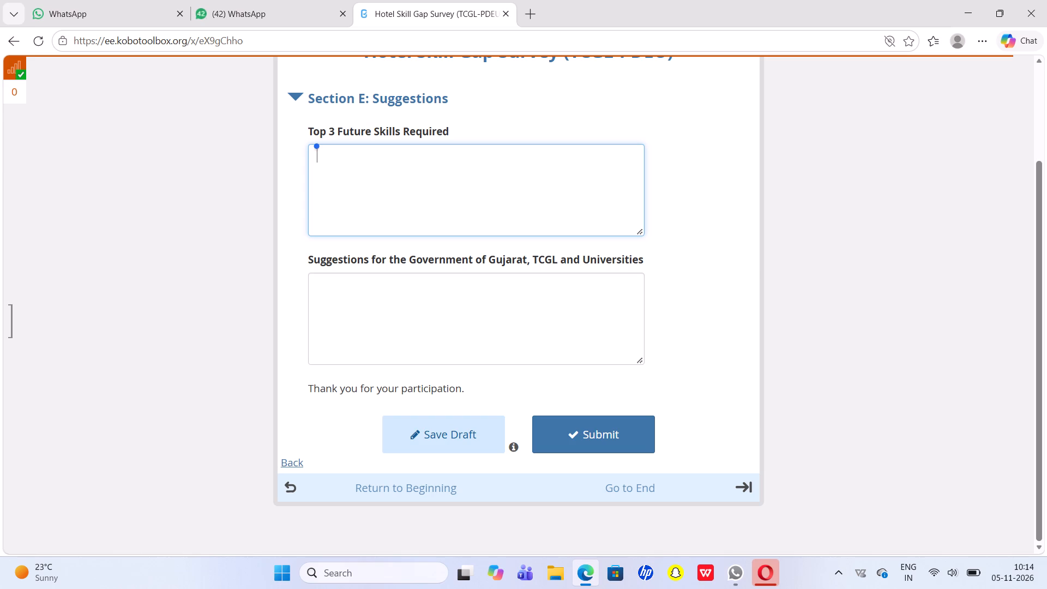
Enter "1. Digital literacy and AI assisted property management." as the first of the Top 3 Future Skills Required.
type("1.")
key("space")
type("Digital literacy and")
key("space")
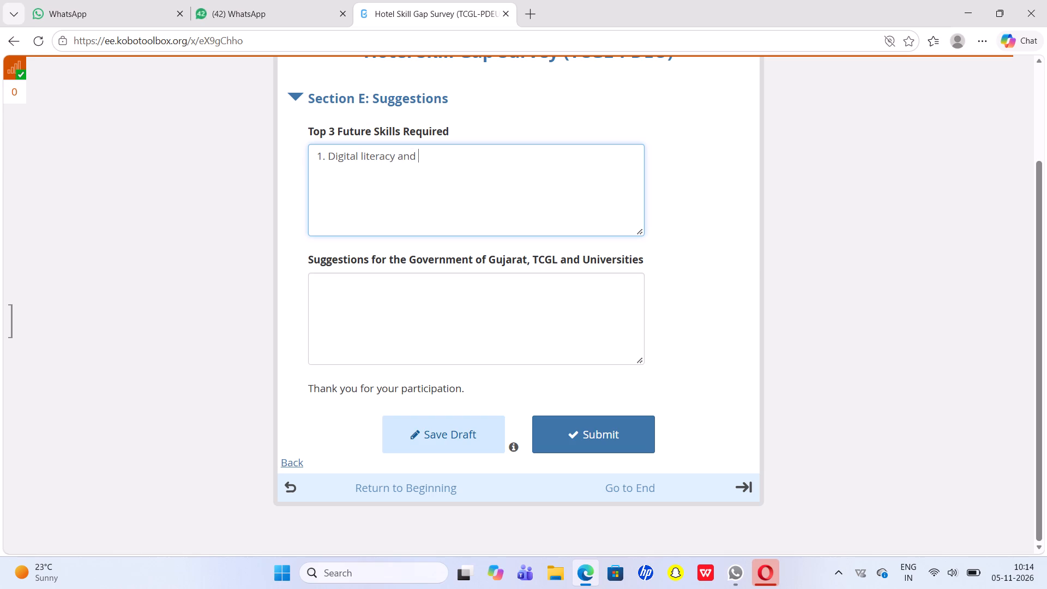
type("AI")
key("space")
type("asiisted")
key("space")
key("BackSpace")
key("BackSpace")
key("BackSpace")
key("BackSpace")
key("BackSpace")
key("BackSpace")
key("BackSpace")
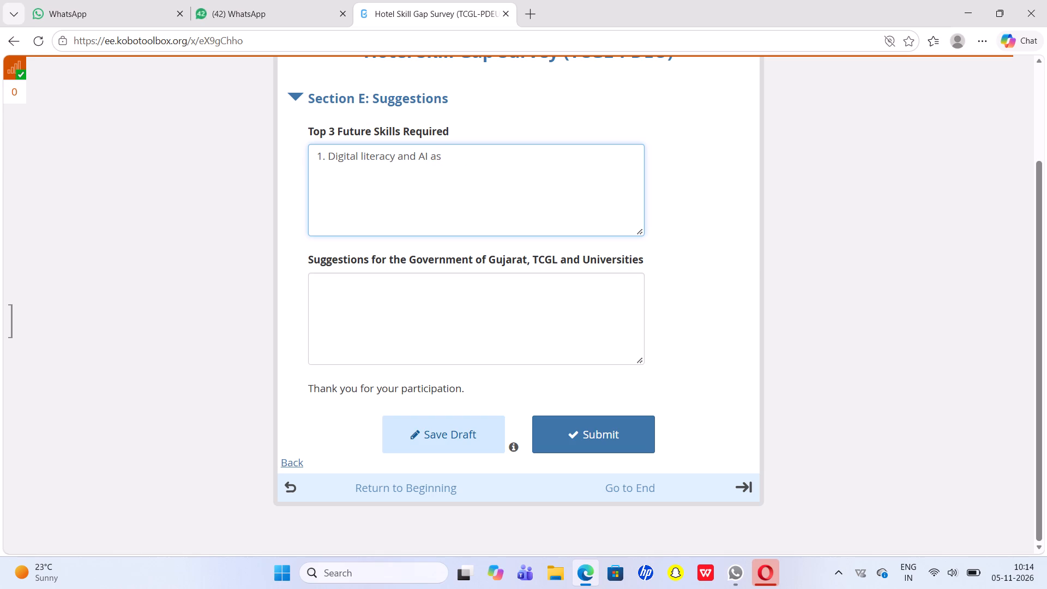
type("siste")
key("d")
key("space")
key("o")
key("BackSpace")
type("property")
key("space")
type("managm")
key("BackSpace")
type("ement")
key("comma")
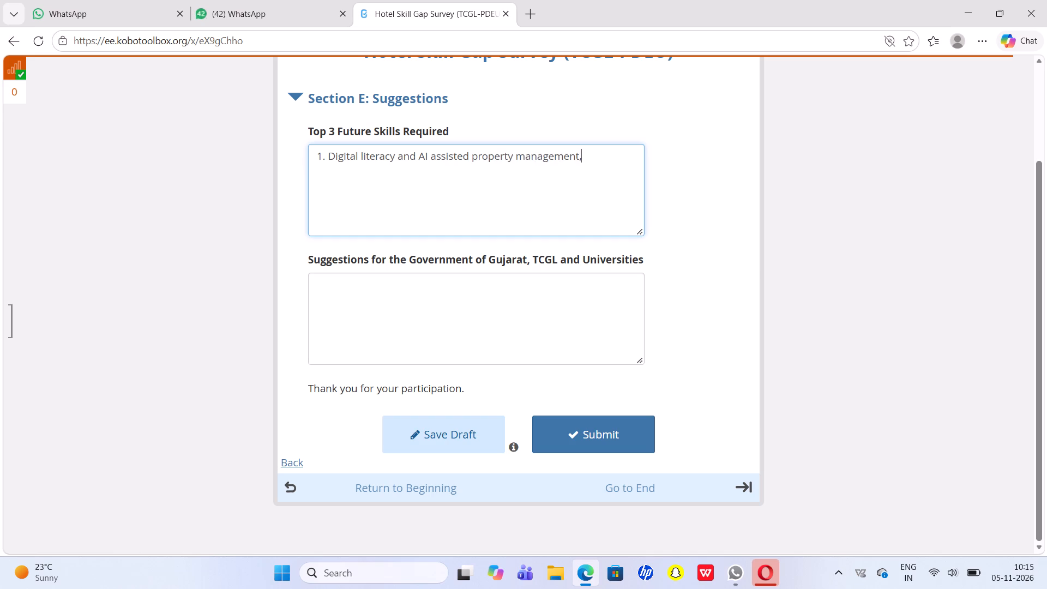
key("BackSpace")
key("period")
Add "2. Online reputation management and data literacy" on a new line of the Top 3 Future Skills Required.
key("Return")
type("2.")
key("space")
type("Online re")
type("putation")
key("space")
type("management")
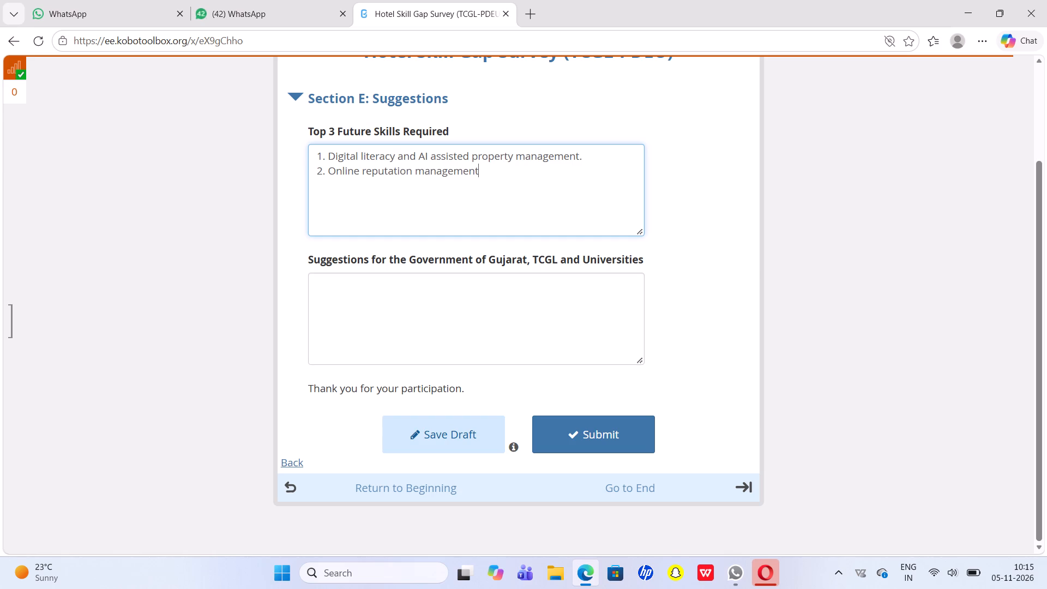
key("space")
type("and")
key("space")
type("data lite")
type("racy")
Add "3. Hyper personalization and empathetic communication" on a new line of the Top 3 Future Skills Required.
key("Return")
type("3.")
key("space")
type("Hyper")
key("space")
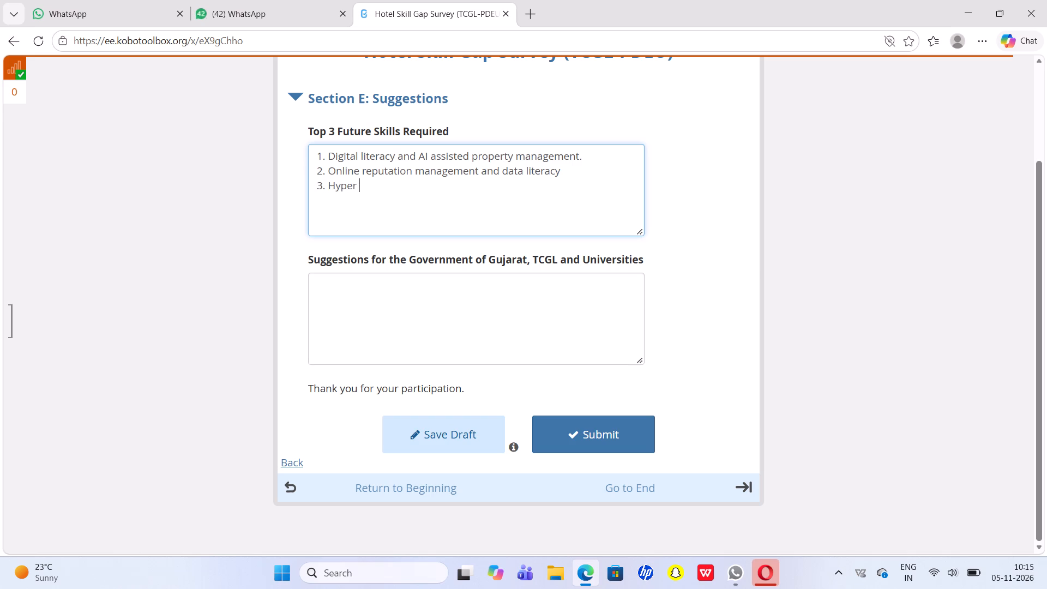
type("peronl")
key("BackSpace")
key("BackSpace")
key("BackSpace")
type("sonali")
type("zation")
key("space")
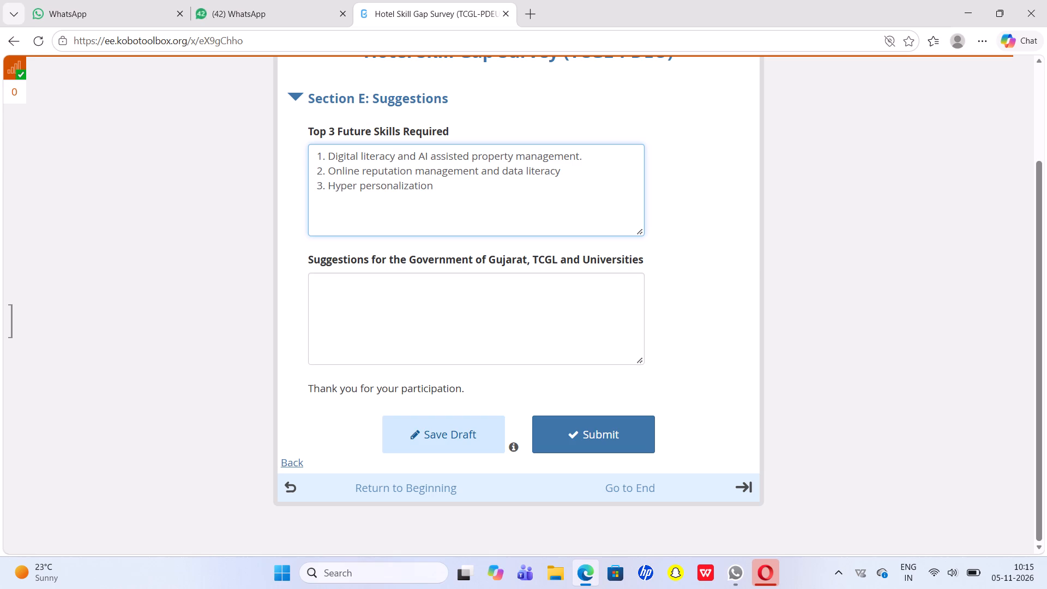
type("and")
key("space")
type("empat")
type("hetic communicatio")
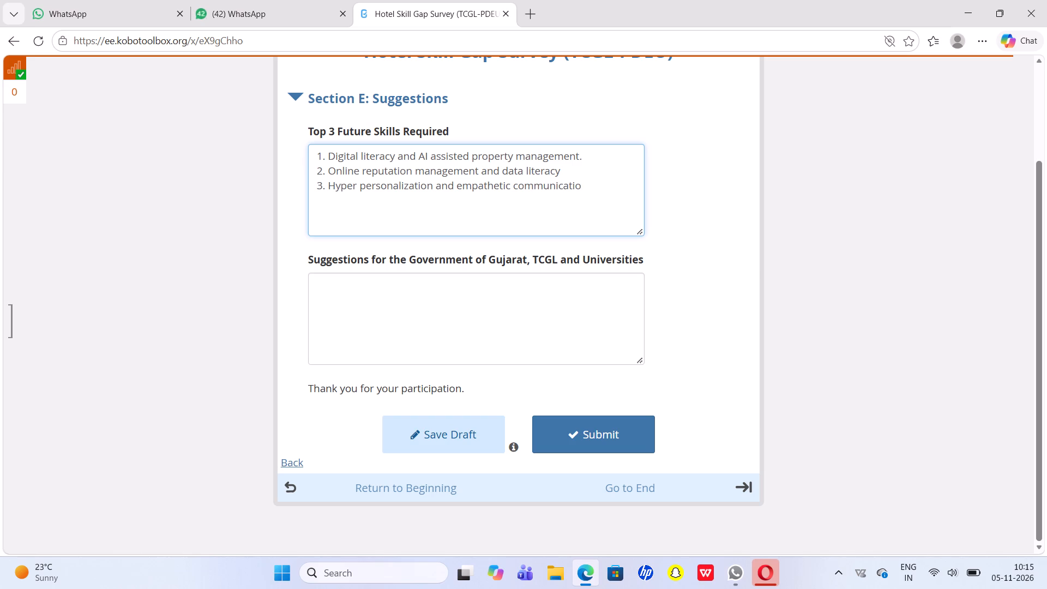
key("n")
Begin the suggestions for the Government of Gujarat, TCGL and Universities with "Conduct brief role-play training scenarios".
left_click(339, 291)
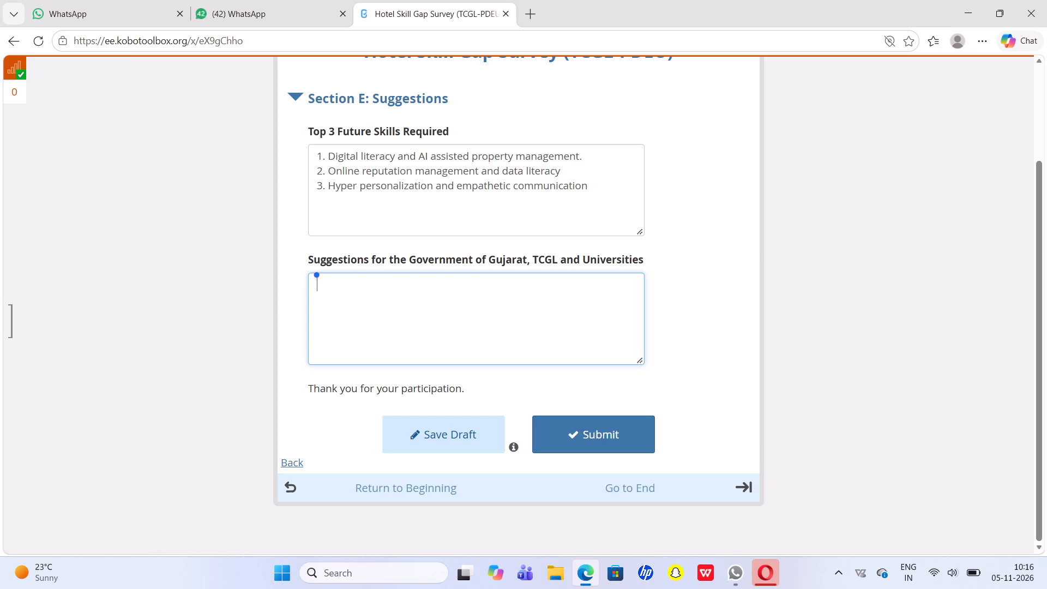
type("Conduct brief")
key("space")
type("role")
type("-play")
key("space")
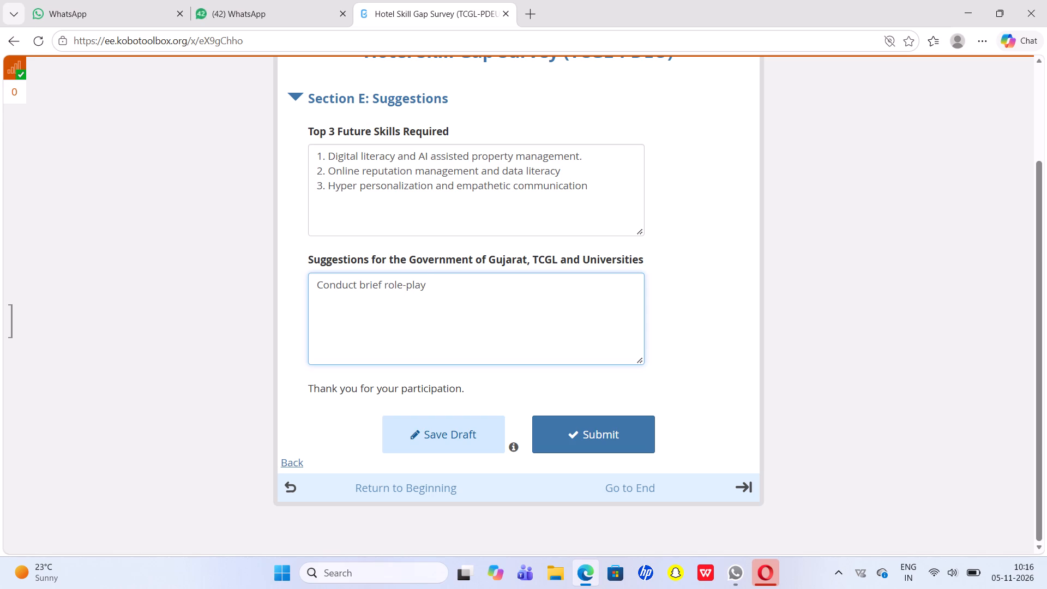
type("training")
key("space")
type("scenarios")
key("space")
Continue the suggestions sentence with "focusing on high stress front desk situations".
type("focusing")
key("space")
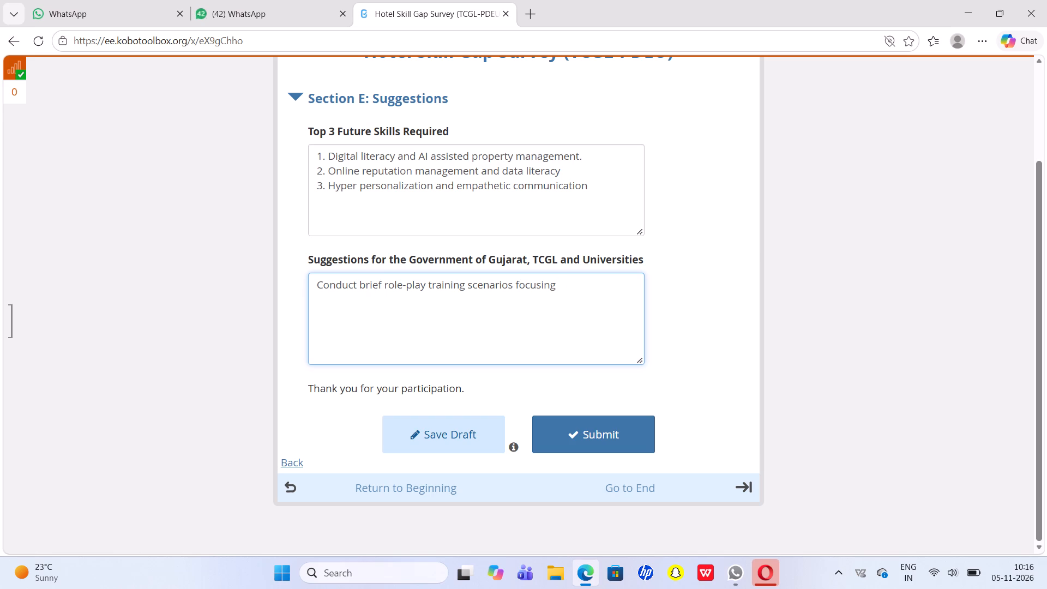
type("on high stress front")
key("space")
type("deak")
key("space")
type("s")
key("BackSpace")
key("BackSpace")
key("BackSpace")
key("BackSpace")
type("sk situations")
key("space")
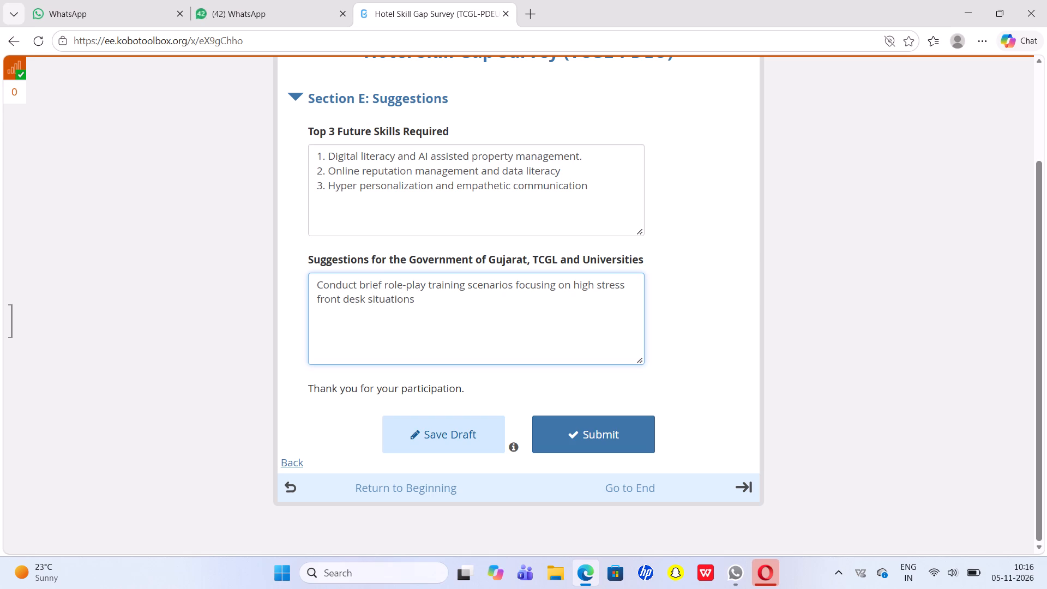
Extend the suggestions sentence with the first example, ", such as handling overbooked nights ,".
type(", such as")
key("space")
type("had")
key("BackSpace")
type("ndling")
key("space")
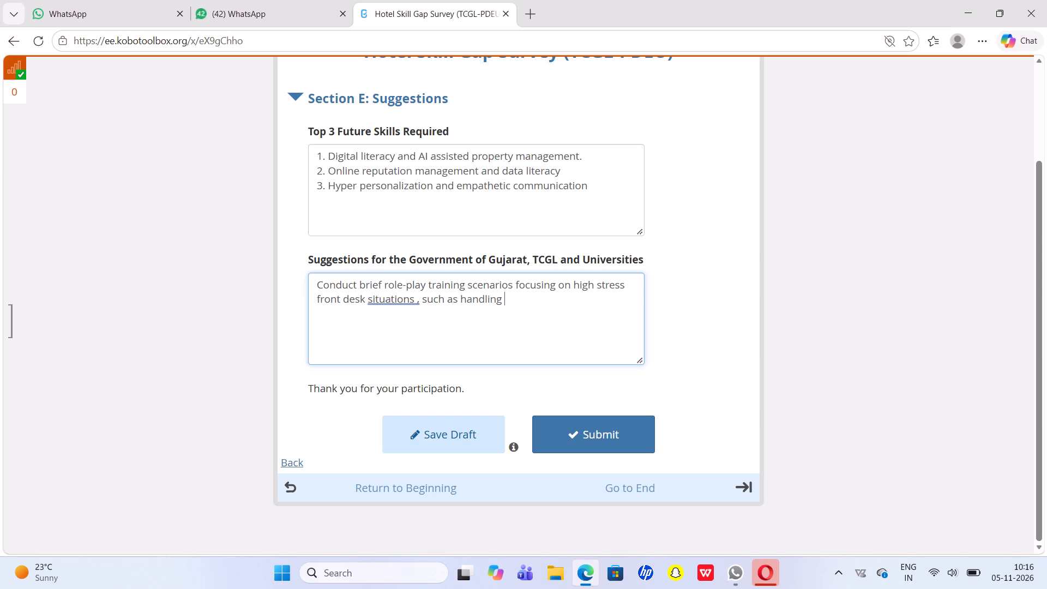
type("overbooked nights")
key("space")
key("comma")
Add the second example, "addressing service delays", to the suggestions sentence.
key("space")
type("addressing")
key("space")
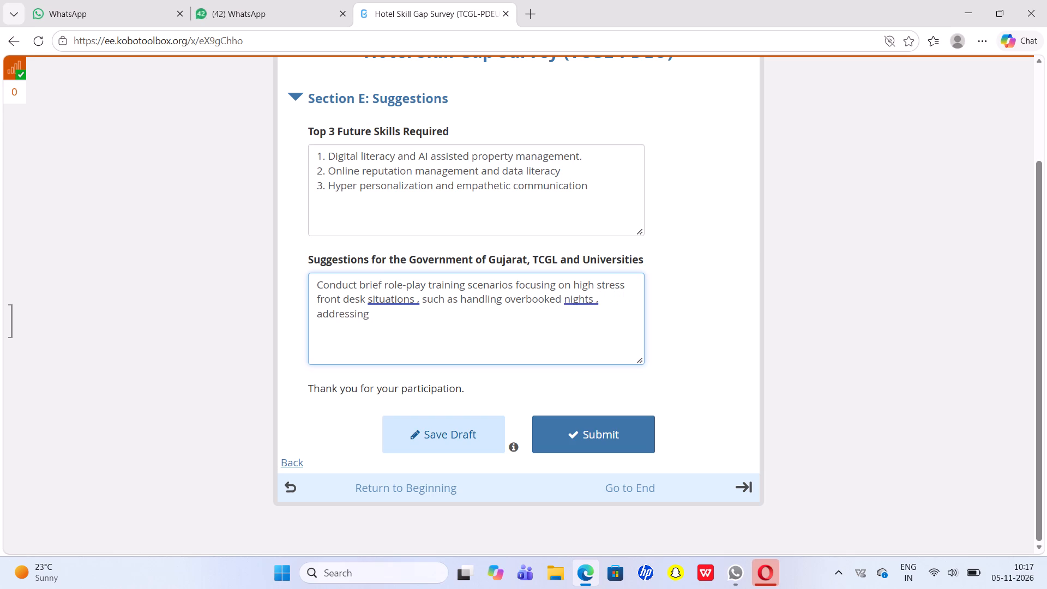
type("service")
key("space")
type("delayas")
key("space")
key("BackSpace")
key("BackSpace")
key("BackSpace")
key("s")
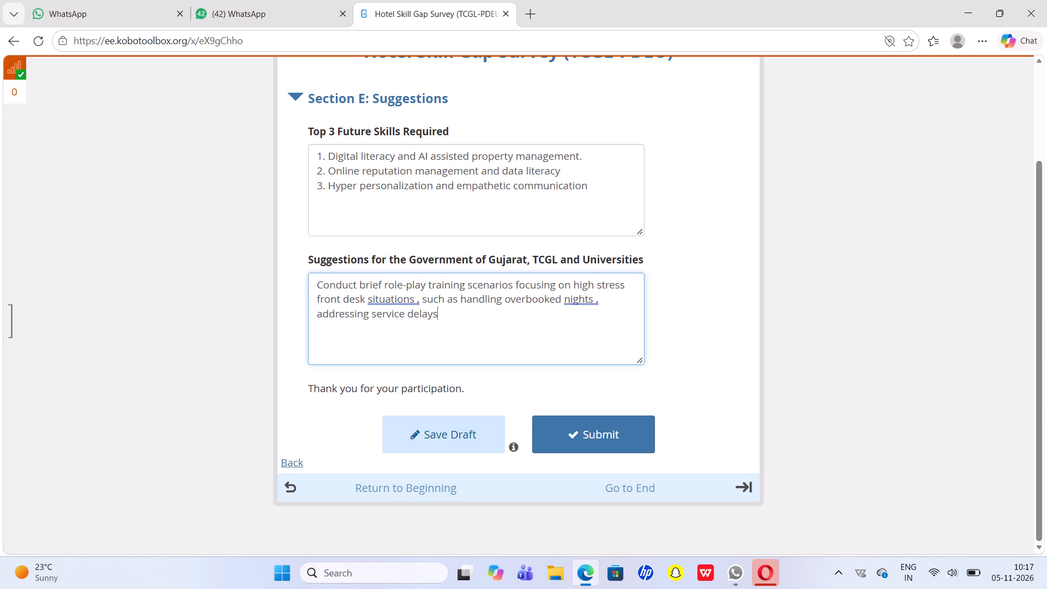
Finish the suggestions sentence with ", or assisting international corporate travelers with local transit logistics.".
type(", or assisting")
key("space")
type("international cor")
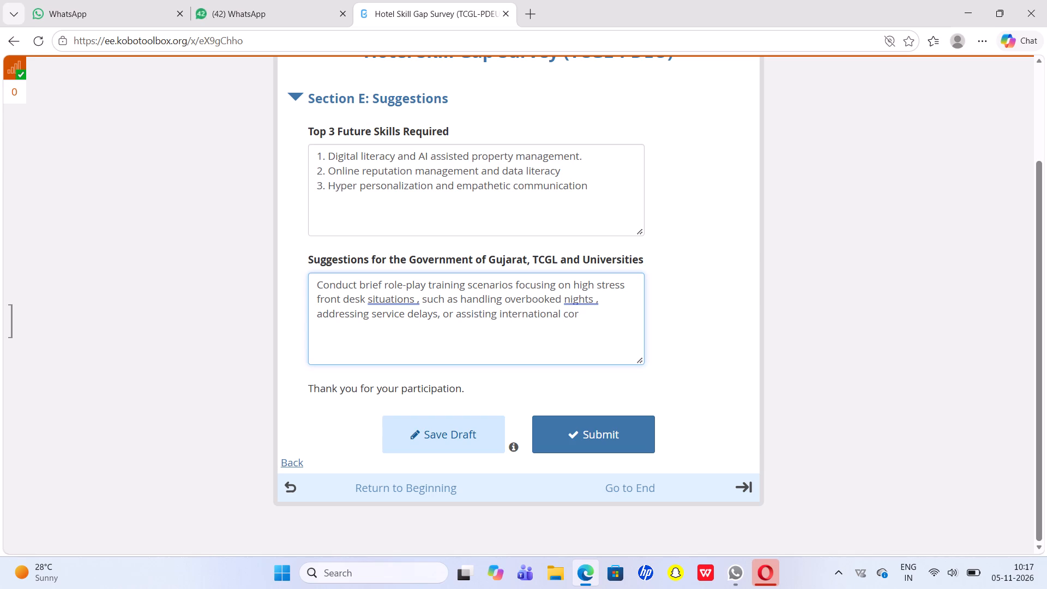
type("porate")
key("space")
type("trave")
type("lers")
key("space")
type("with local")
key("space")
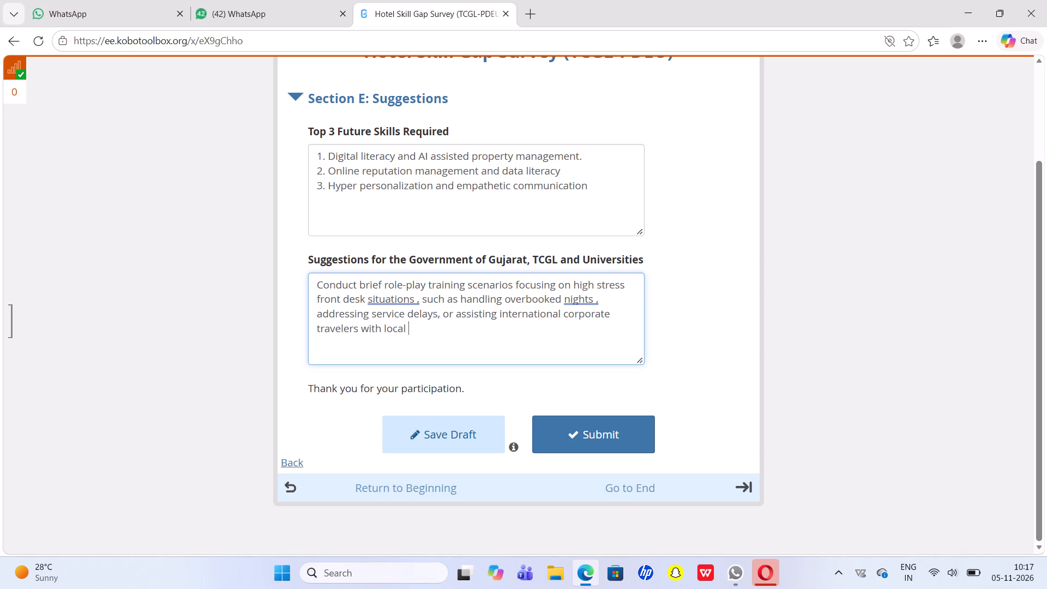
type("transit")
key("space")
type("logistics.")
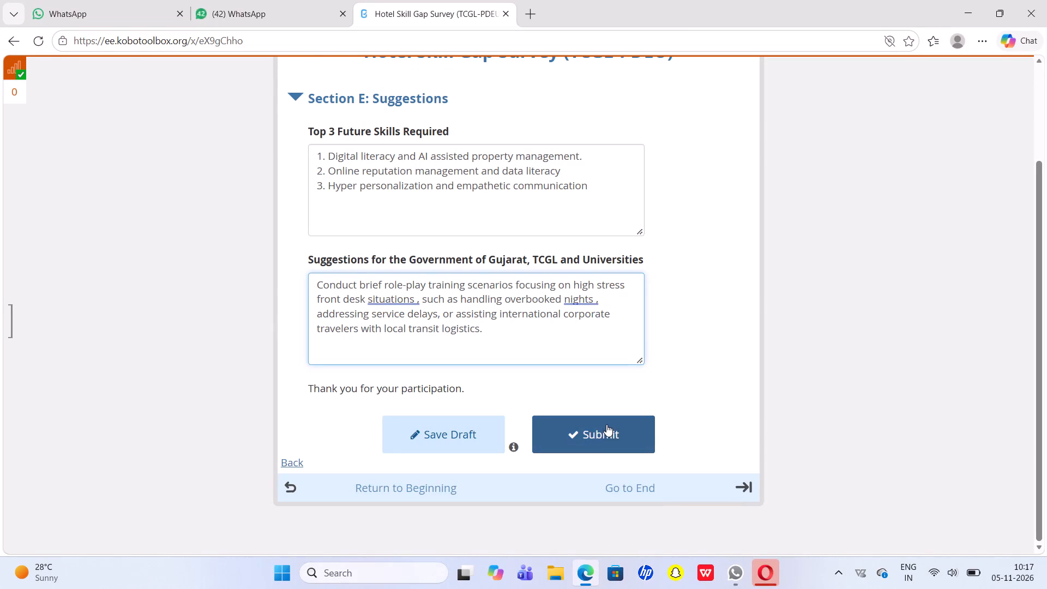
Submit the completed survey for Hotel Shiv Inn.
left_click(606, 424)
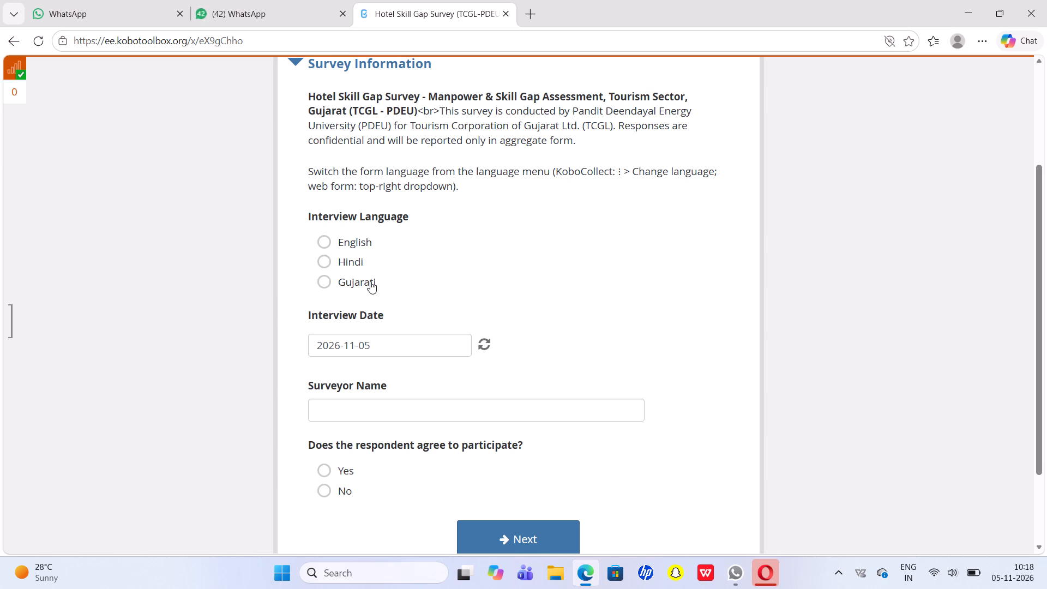
Complete the new survey's information with English as interview language, the surveyor name and Yes for participation, and continue to Section A: Hotel Profile.
left_click(323, 239)
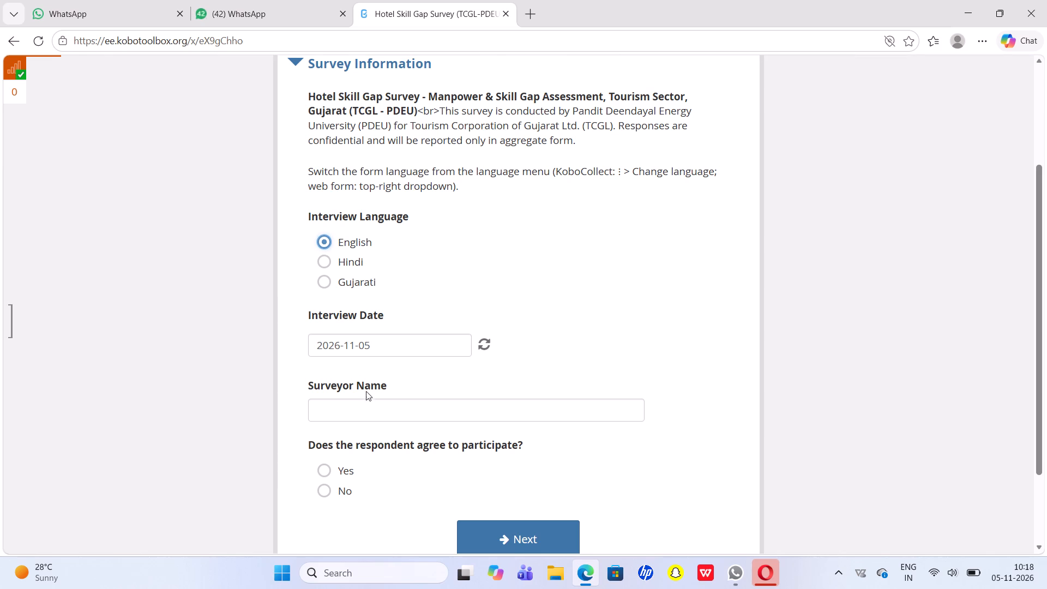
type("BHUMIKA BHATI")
left_click(330, 473)
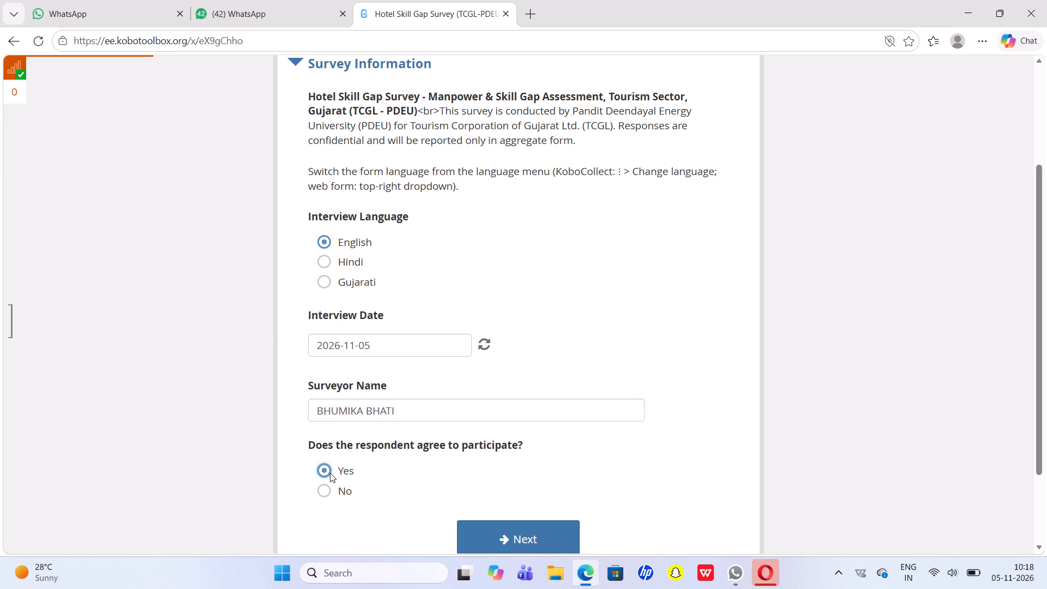
left_click(490, 531)
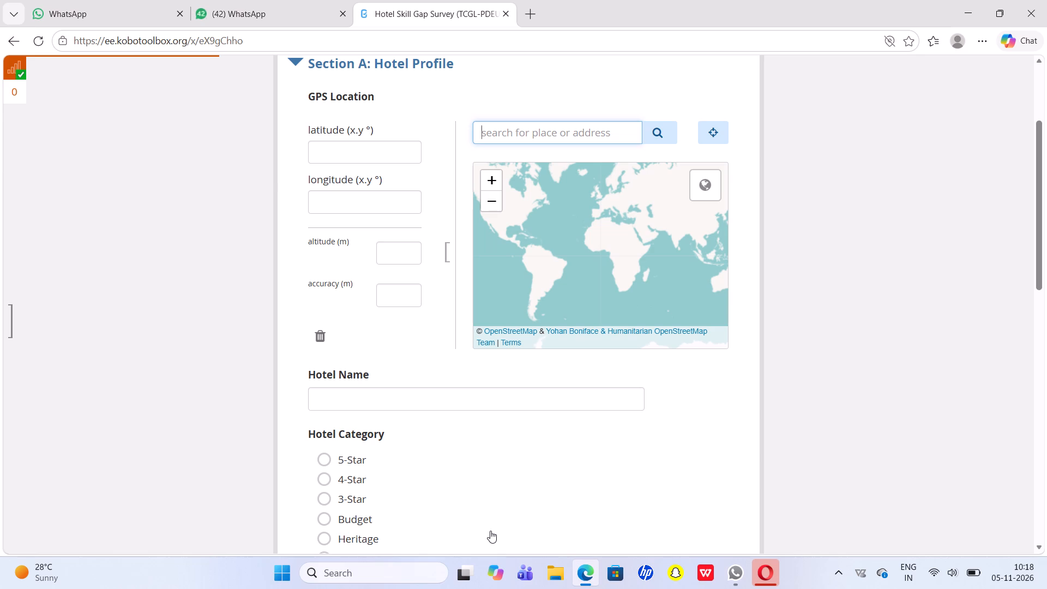
Enter "Hotel Om Inn" as the Hotel Name in the Hotel Profile section.
left_click(453, 389)
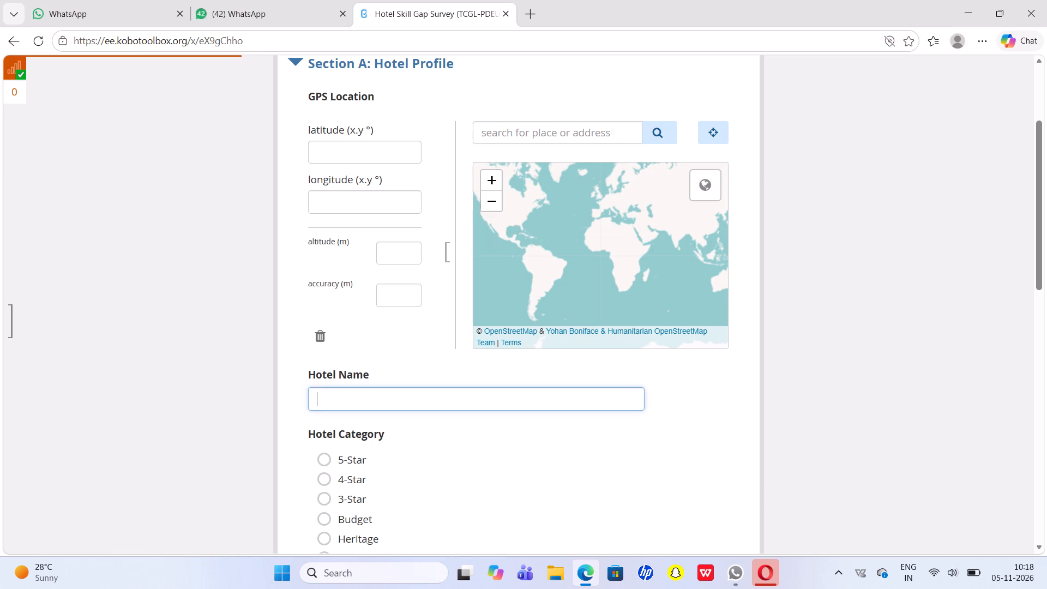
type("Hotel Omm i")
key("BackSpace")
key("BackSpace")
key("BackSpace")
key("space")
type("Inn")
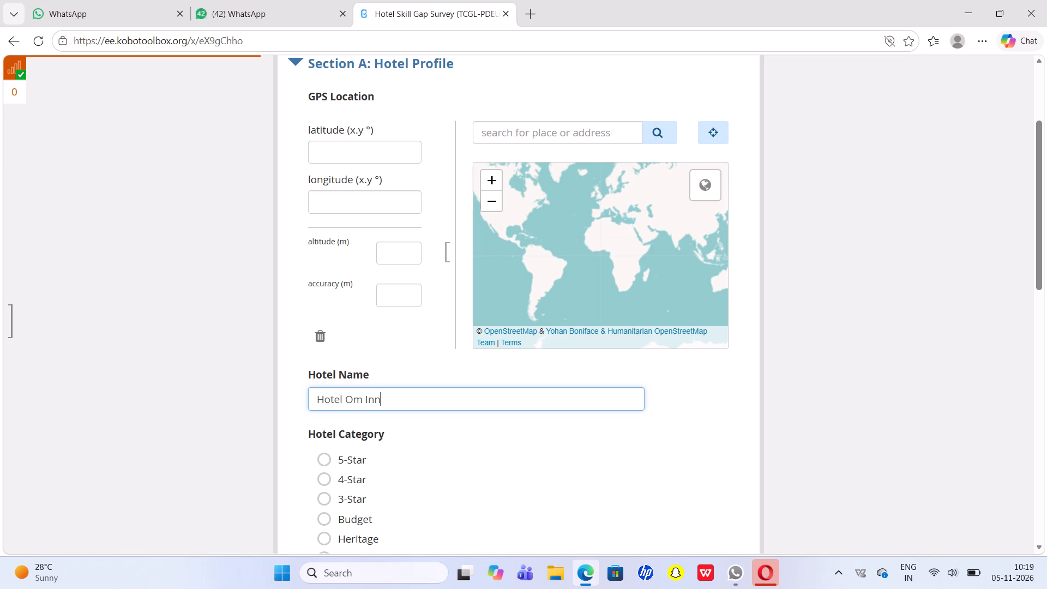
scroll(453, 389, "down", 2)
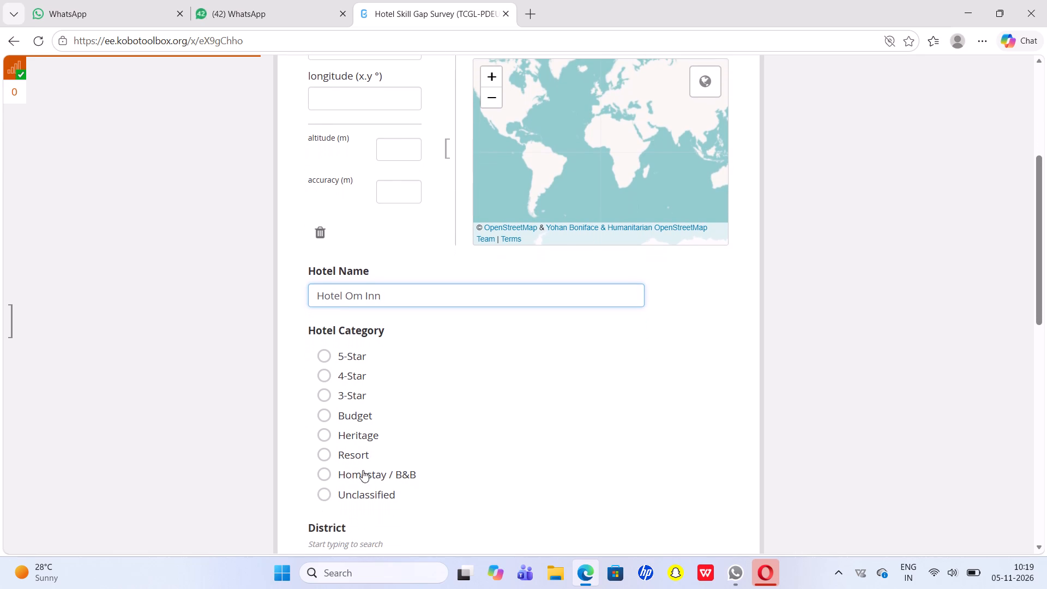
Set the Hotel Category to Budget and the District to Gandhinagar in the Hotel Profile section.
left_click(324, 416)
scroll(324, 416, "down", 3)
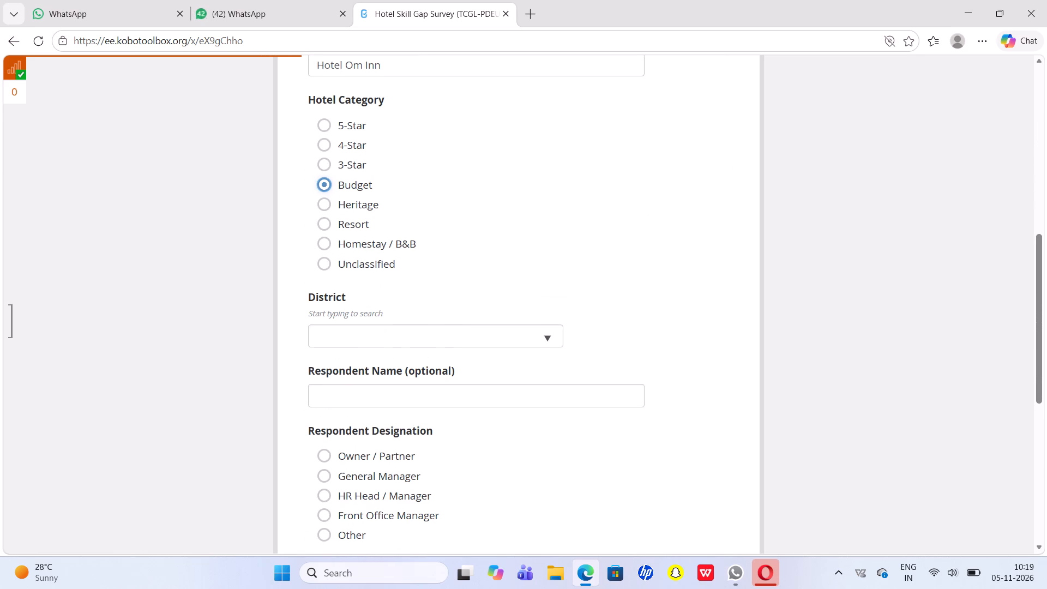
left_click(479, 335)
scroll(410, 431, "down", 1)
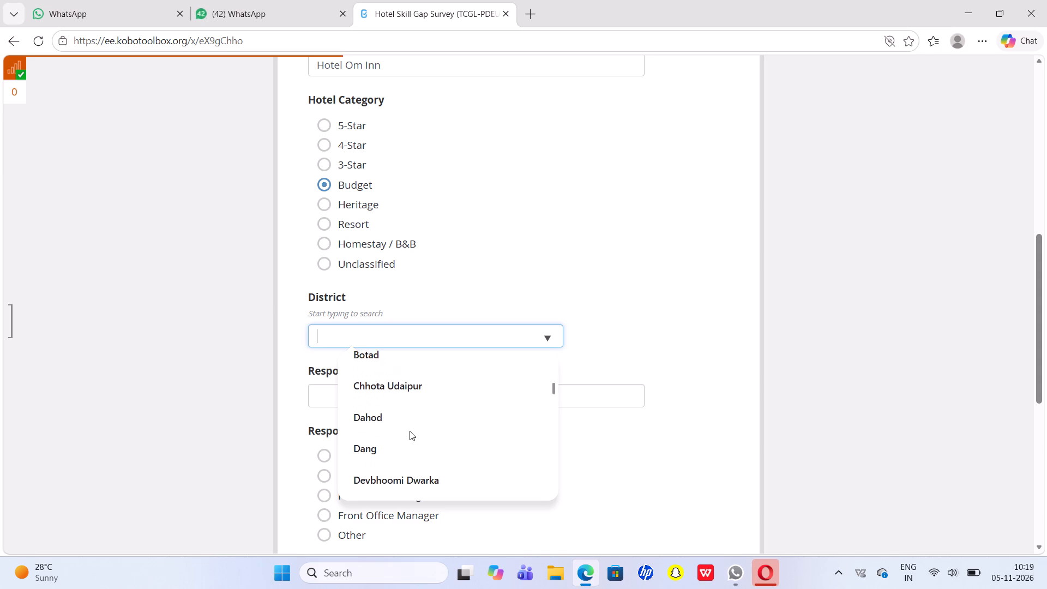
scroll(410, 431, "down", 1)
left_click(404, 447)
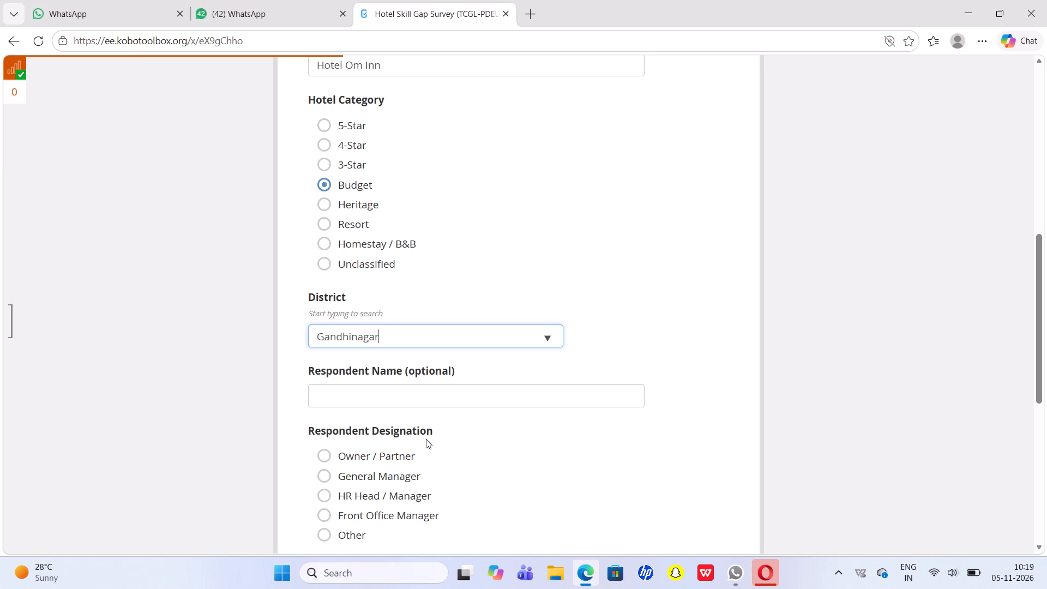
Enter the hotel's GPS location with latitude 23.1849 and longitude 72.6158.
scroll(512, 233, "up", 7)
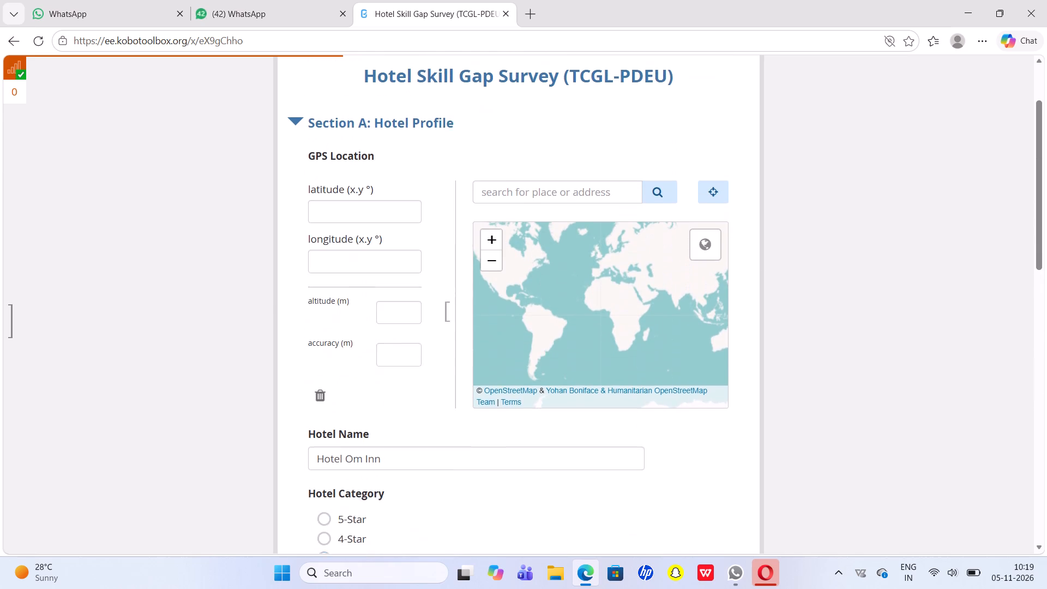
left_click(372, 233)
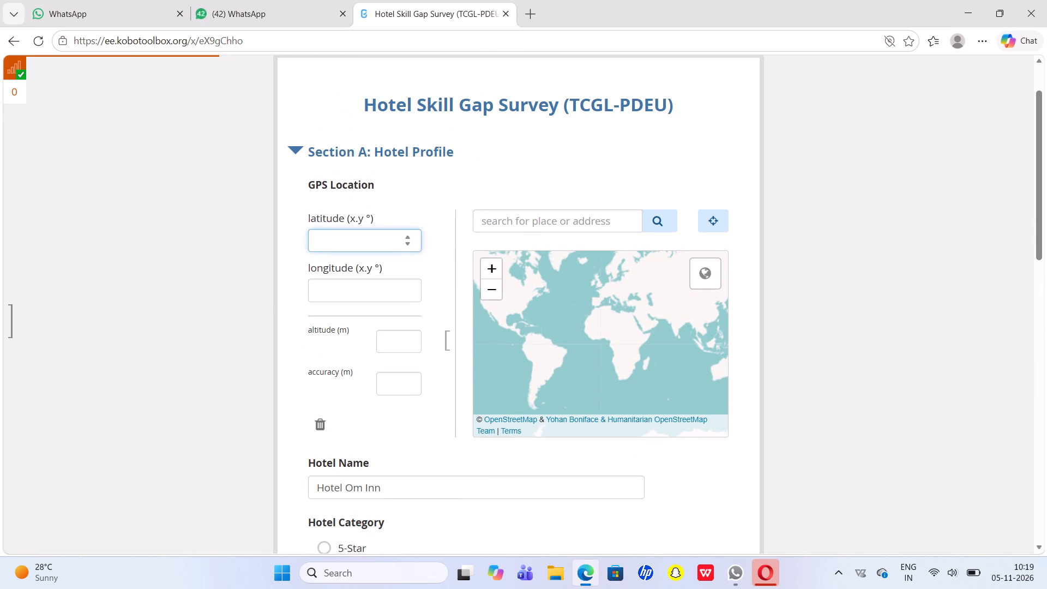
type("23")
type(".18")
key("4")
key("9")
left_click(348, 290)
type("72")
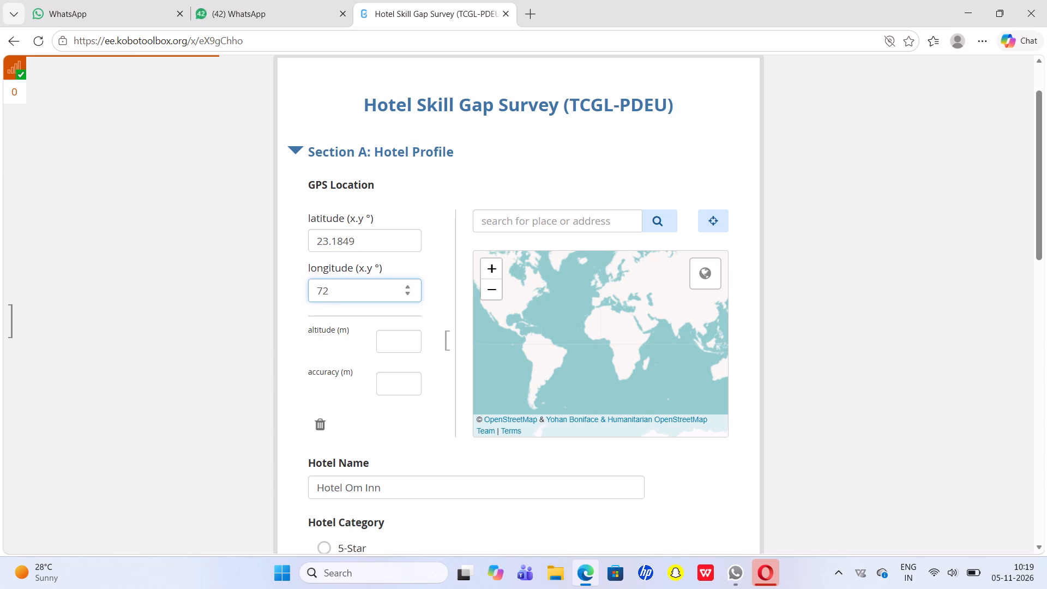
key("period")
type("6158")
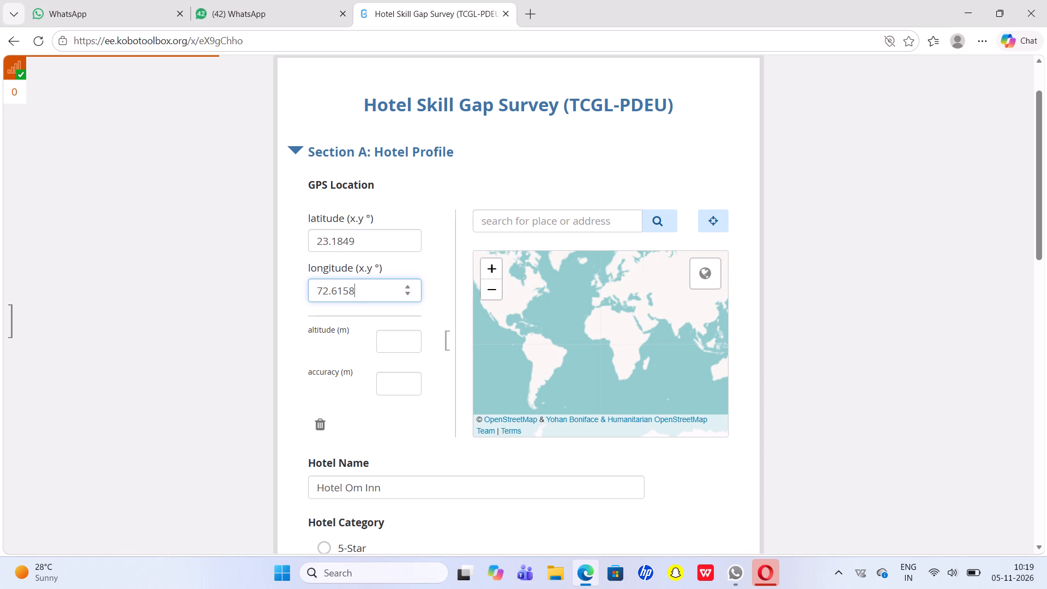
left_click(398, 494)
Begin the Website Address entry with "Hotel".
scroll(398, 494, "down", 5)
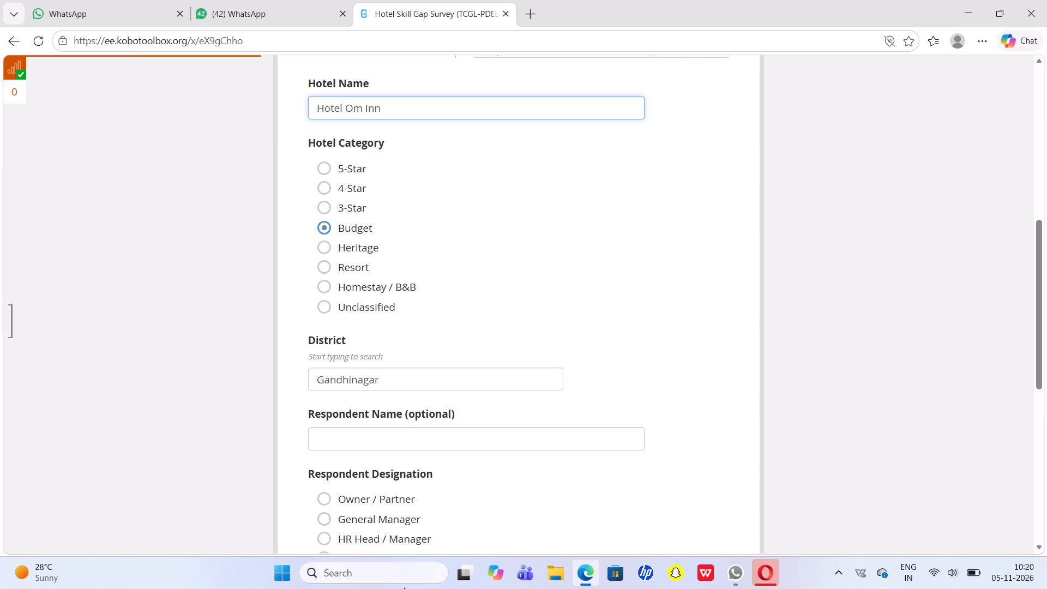
scroll(439, 406, "down", 3)
left_click(432, 320)
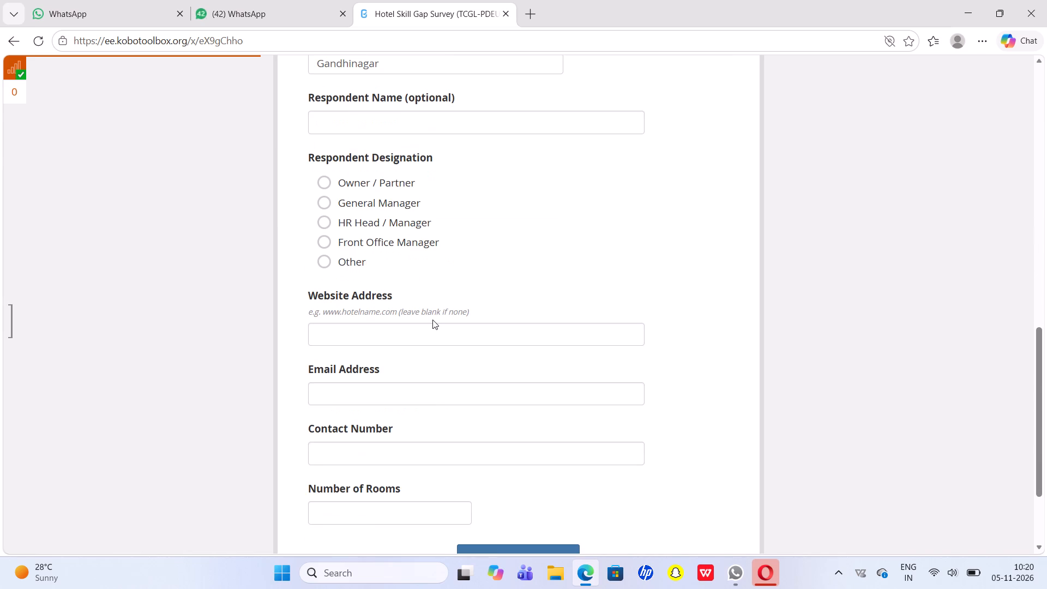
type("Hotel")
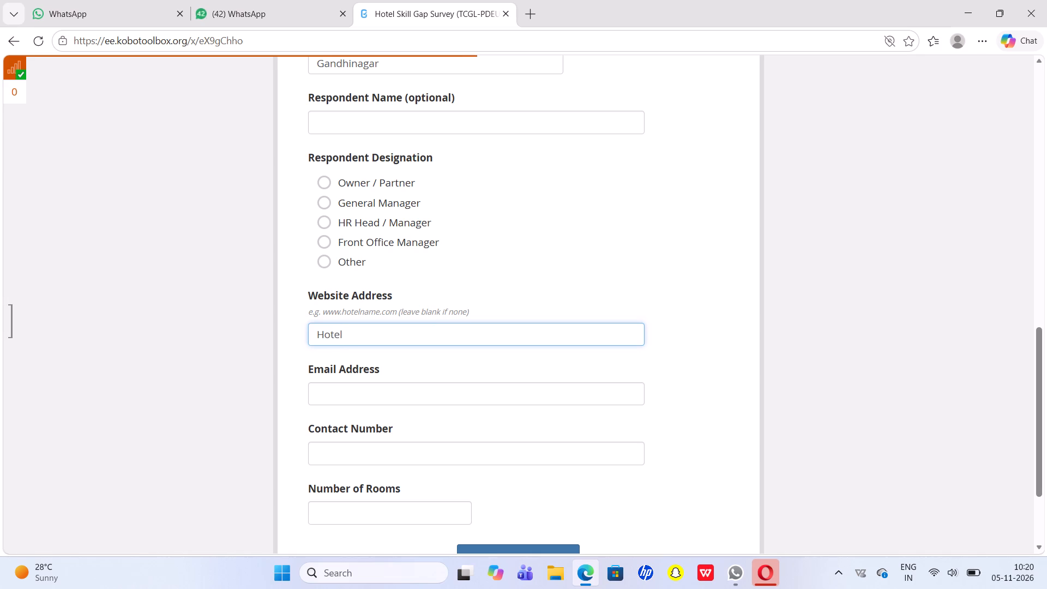
Complete the Website Address entry as "Hotel Om Inn website".
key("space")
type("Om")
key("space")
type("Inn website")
Enter the hotel's info email address in the Email Address field of the hotel profile.
left_click(423, 386)
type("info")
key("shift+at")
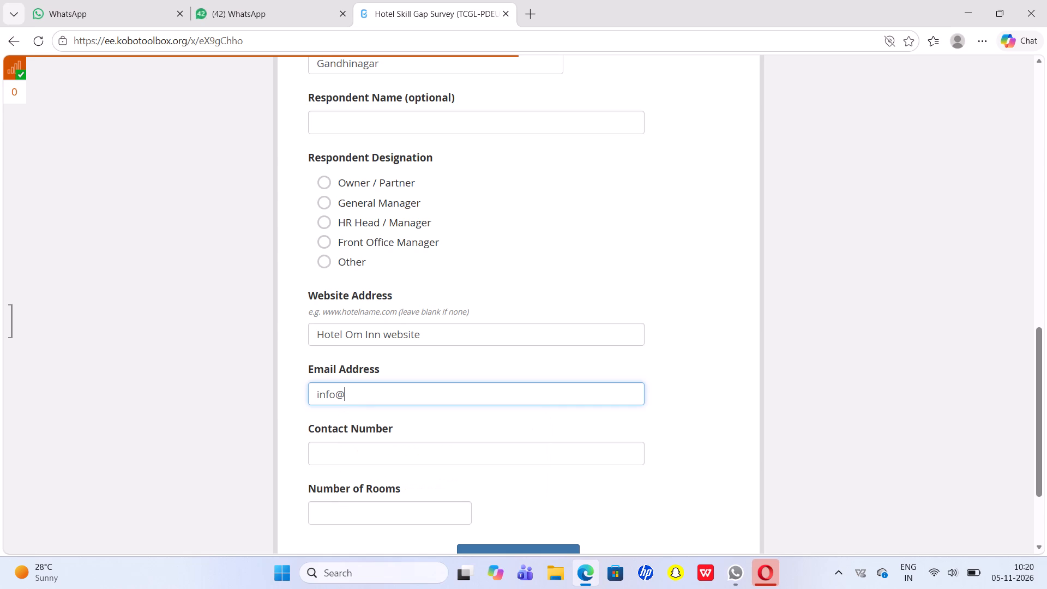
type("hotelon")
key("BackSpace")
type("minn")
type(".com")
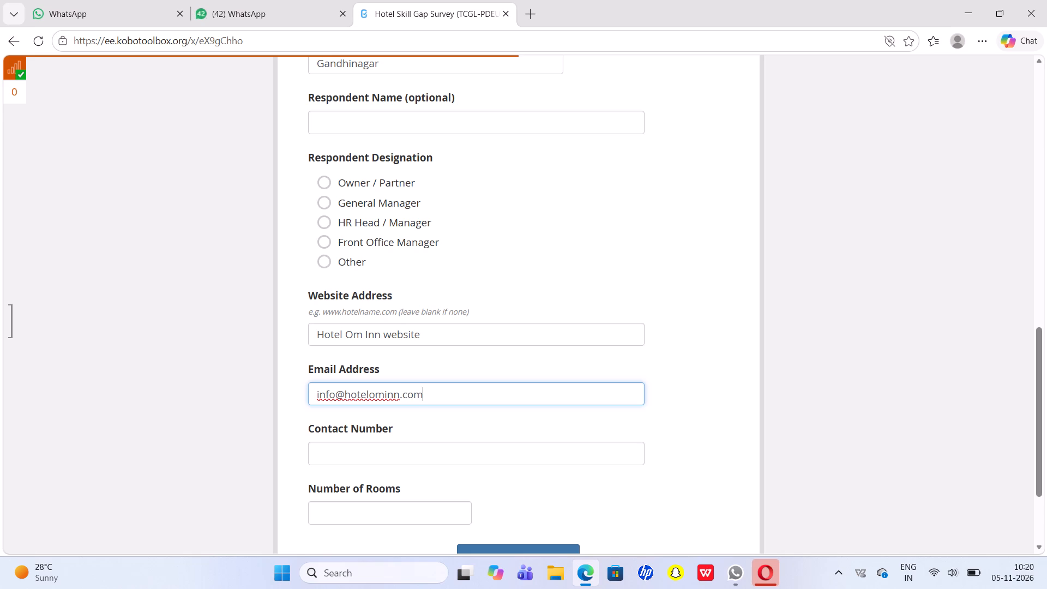
Start the Contact Number entry for the hotel.
left_click(400, 466)
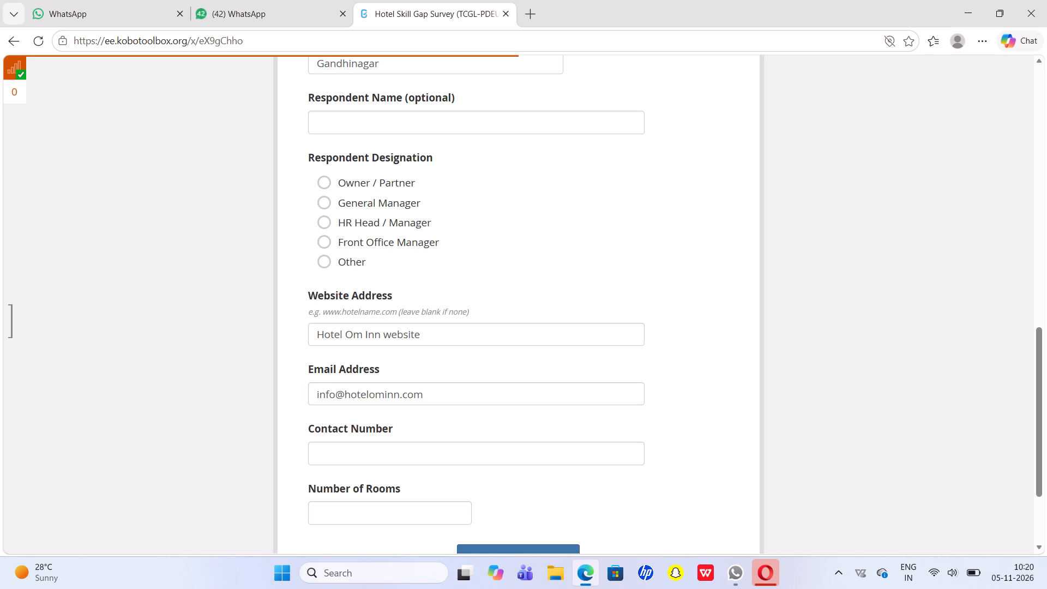
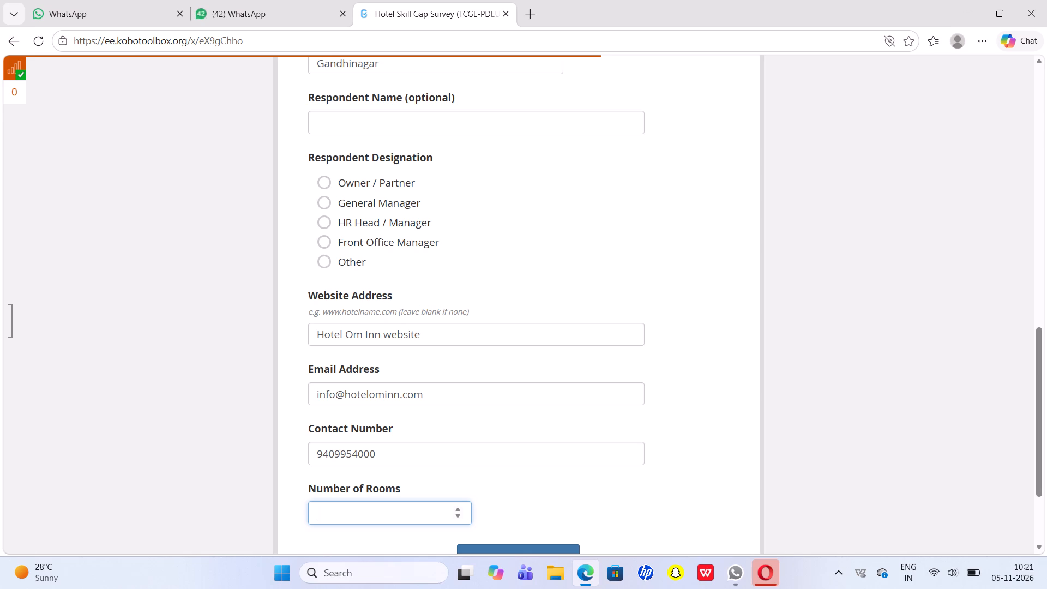
Enter 19 as the Number of Rooms for Hotel Om Inn.
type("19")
Set the Respondent Designation to General Manager in the Hotel Profile section.
scroll(562, 209, "up", 1)
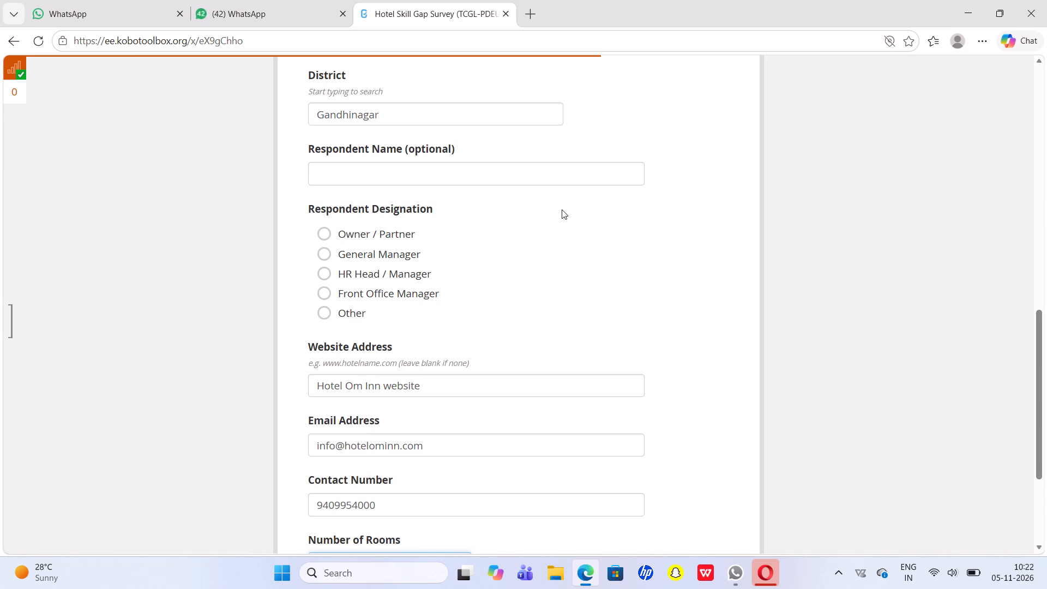
left_click(324, 253)
Begin the optional Respondent Name entry in the Hotel Profile section.
left_click(364, 169)
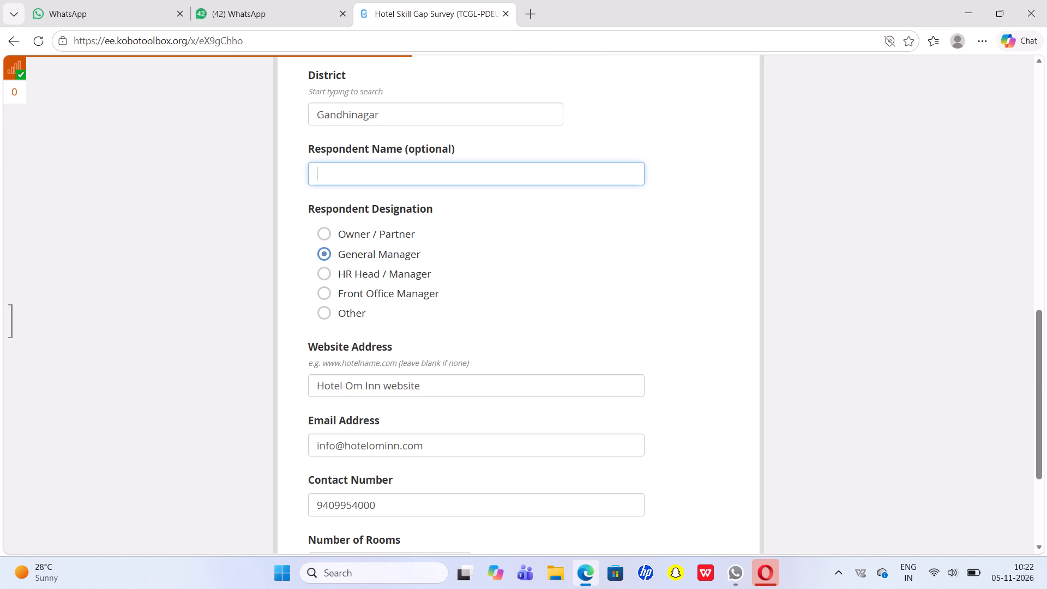
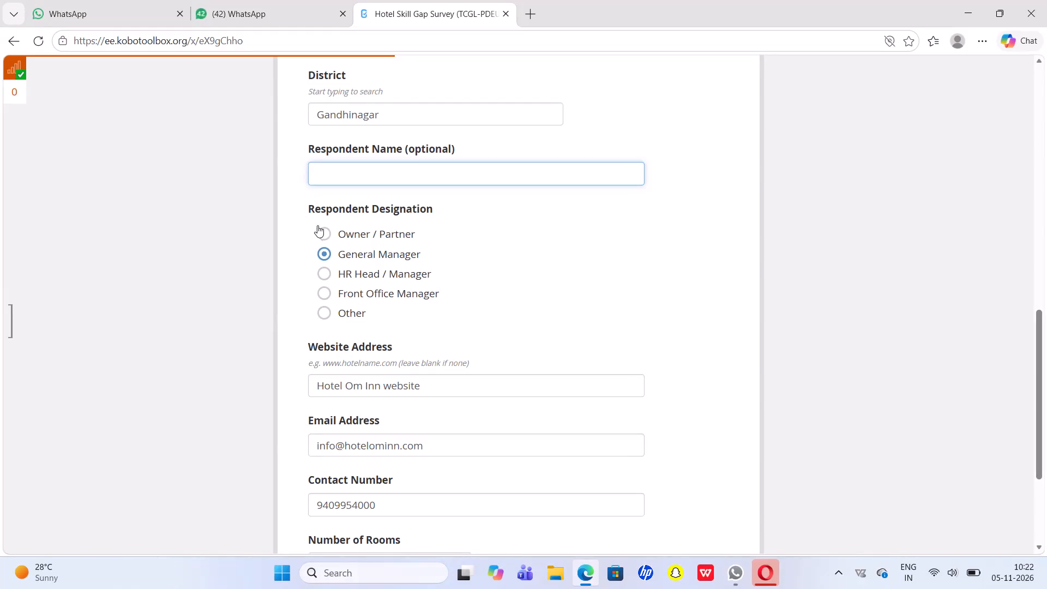
Change the Respondent Designation to Owner / Partner and fill in the Respondent Name in the Hotel Profile section.
left_click(323, 230)
left_click(356, 181)
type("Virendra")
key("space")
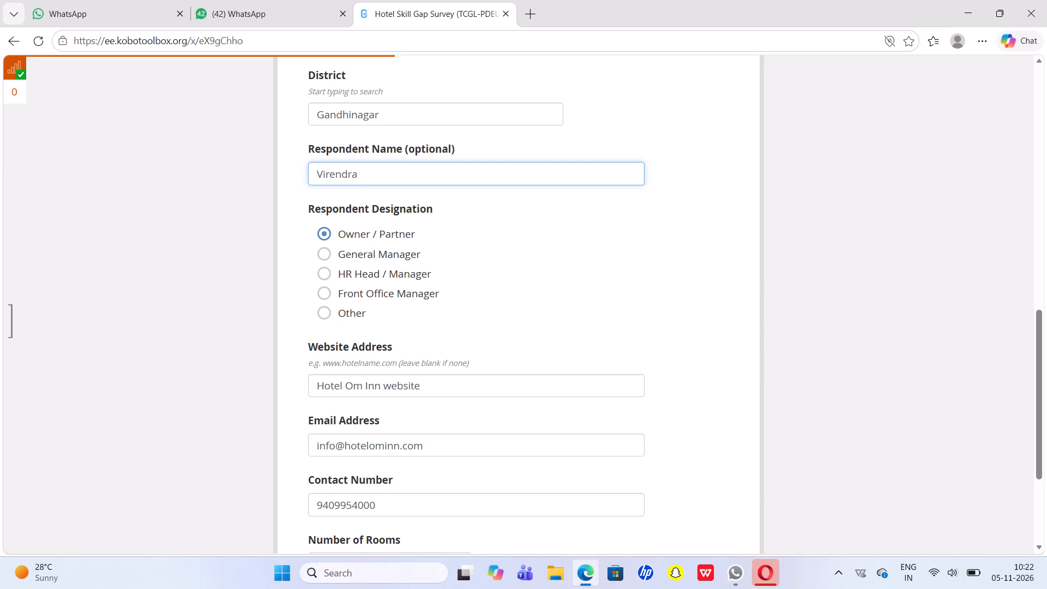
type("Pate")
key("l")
scroll(395, 299, "down", 4)
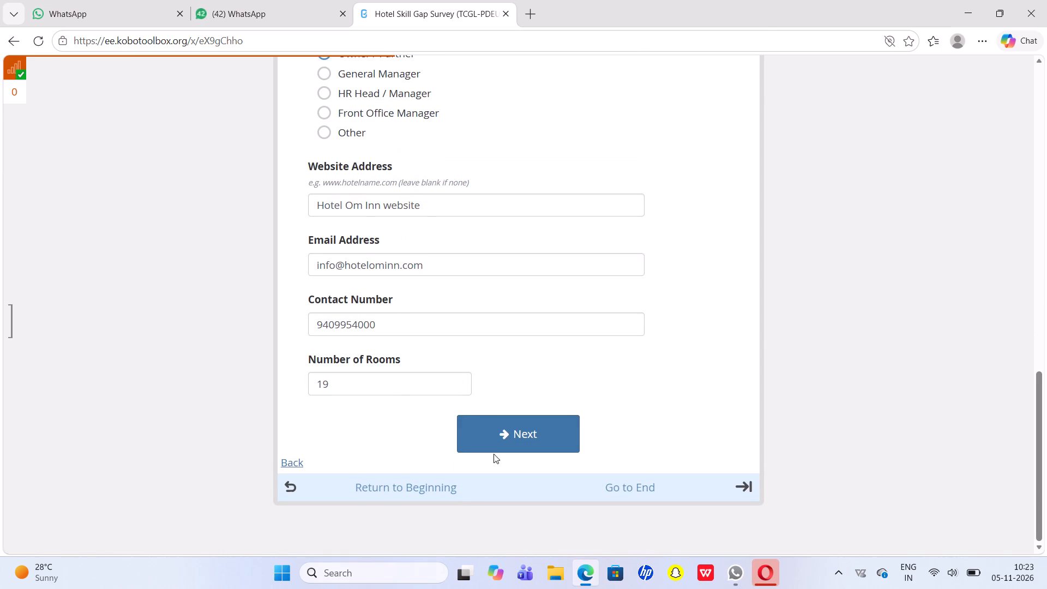
Set seasonal occupancy in Section B to 60-80% for winter and 40-60% for both summer and monsoon, and continue to Section C.
left_click(501, 440)
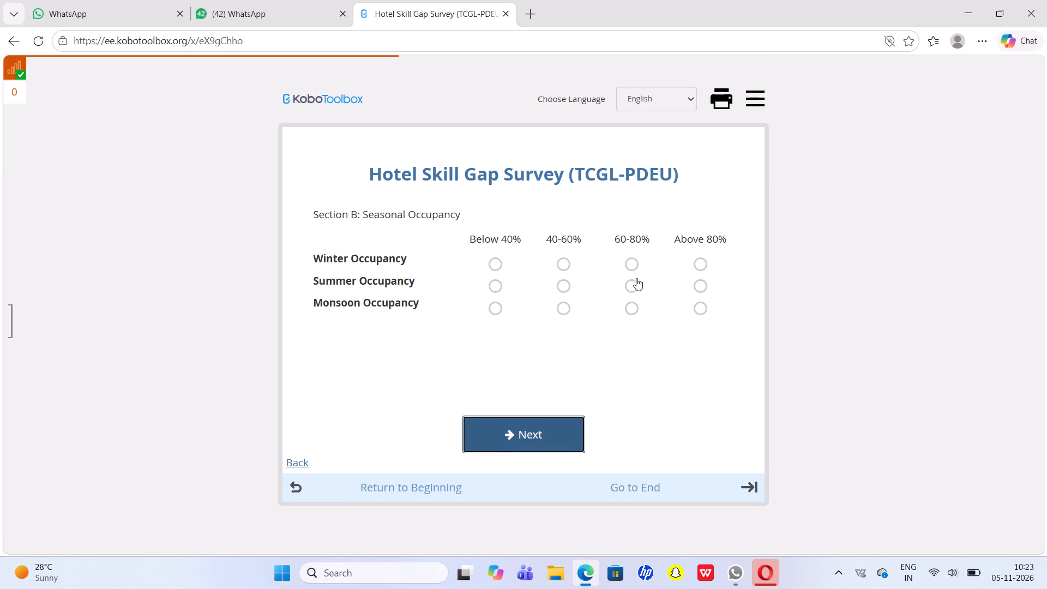
left_click(636, 268)
left_click(634, 259)
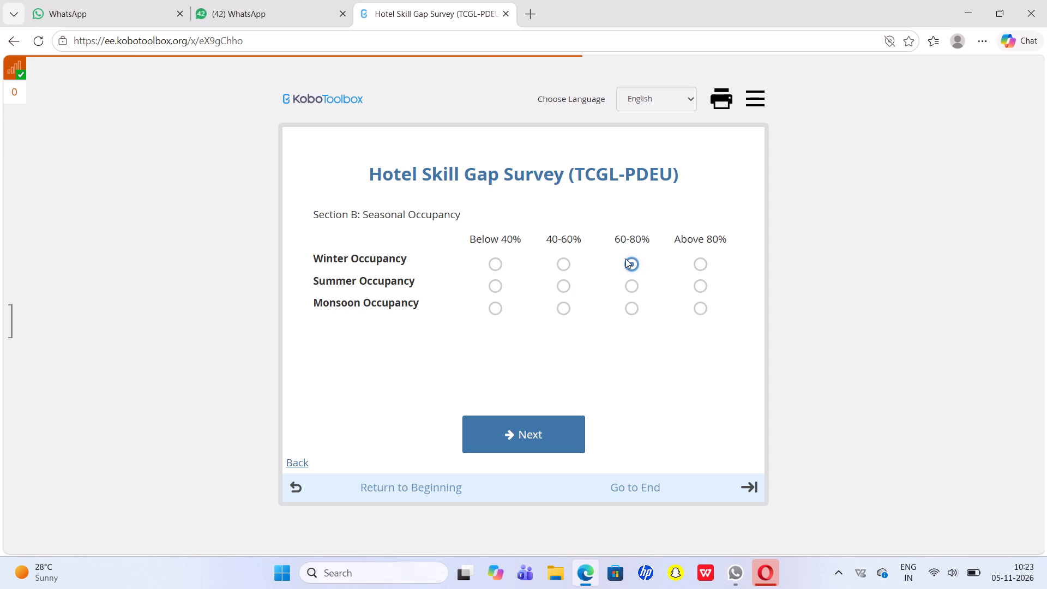
left_click(559, 281)
left_click(562, 301)
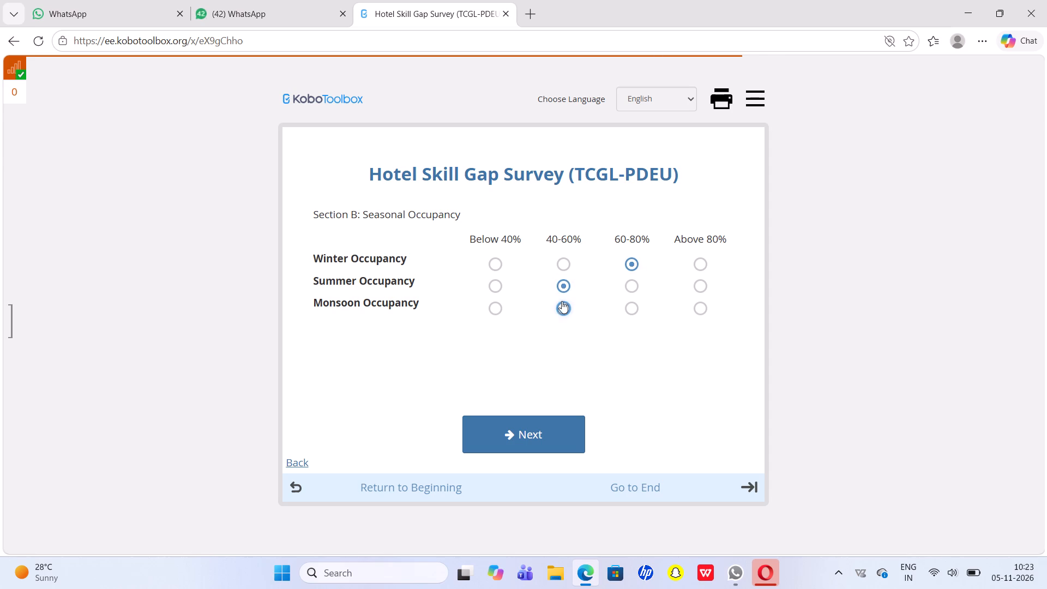
left_click(520, 429)
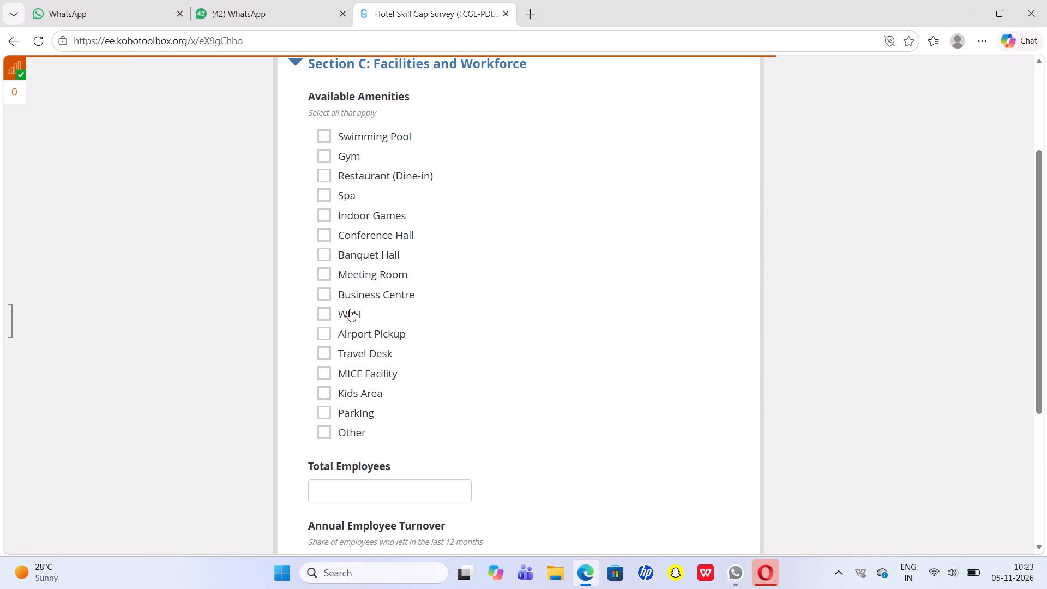
Select only Wi-Fi and Parking as available amenities in Section C and set Total Employees to 10.
left_click(327, 307)
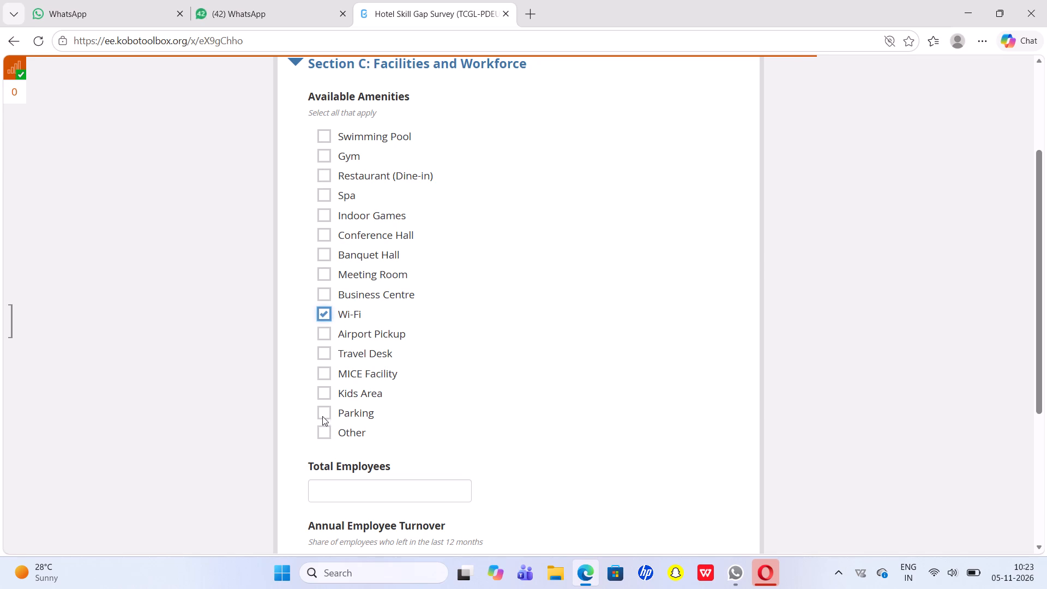
left_click(322, 414)
left_click(346, 495)
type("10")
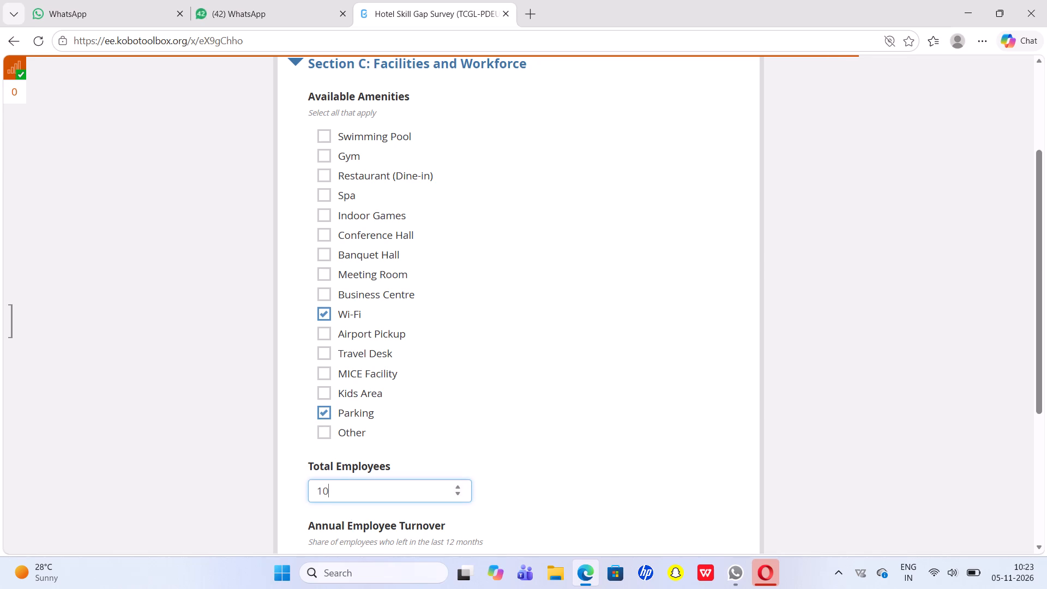
left_click(512, 429)
scroll(512, 429, "down", 1)
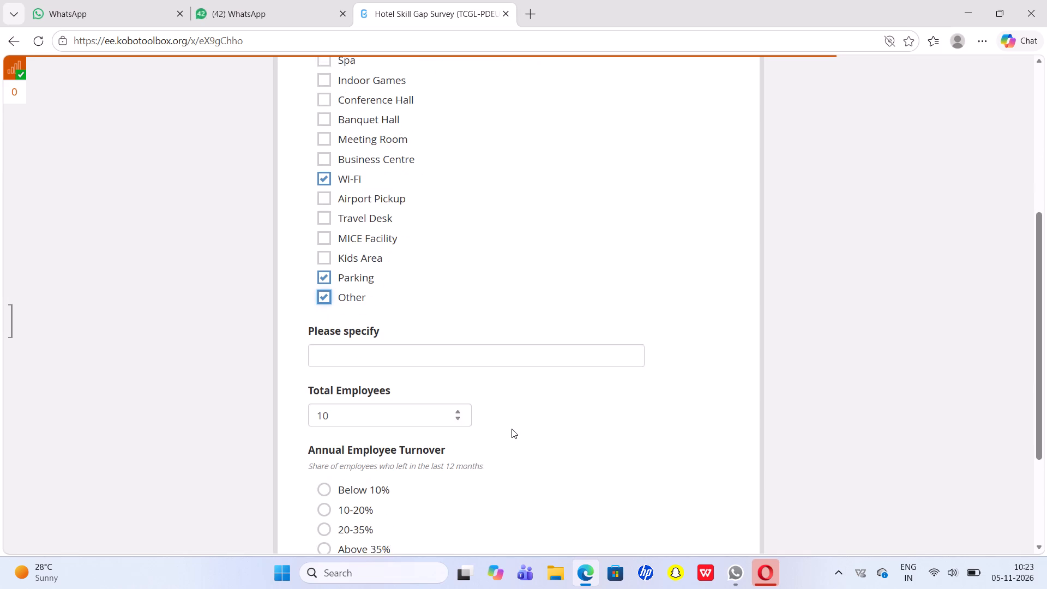
scroll(512, 429, "down", 1)
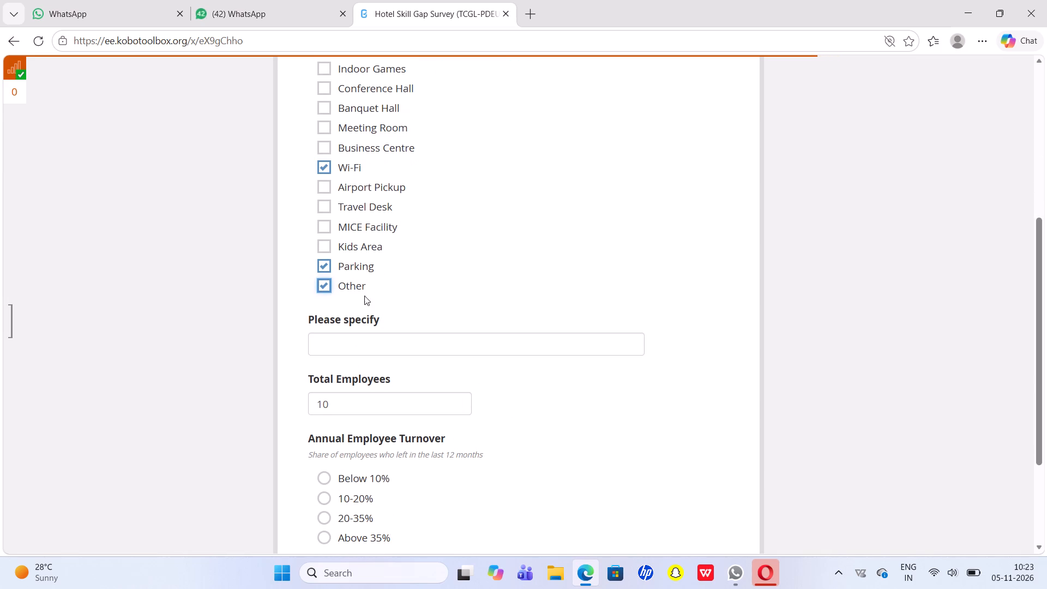
left_click(327, 278)
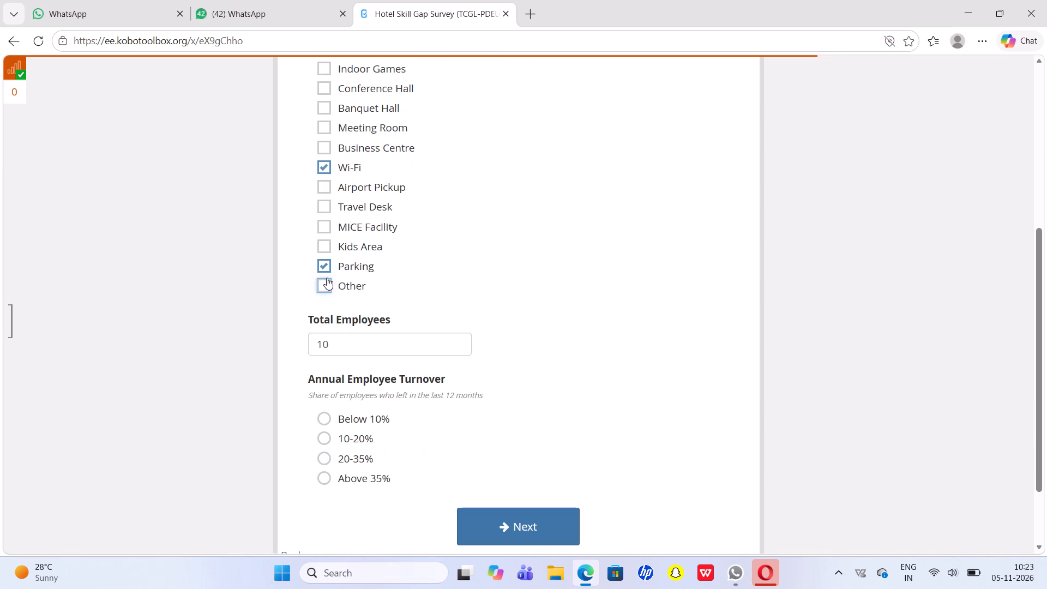
Set the Annual Employee Turnover to 10-20% and continue to Section D on occupation-wise skill gaps.
scroll(432, 413, "down", 1)
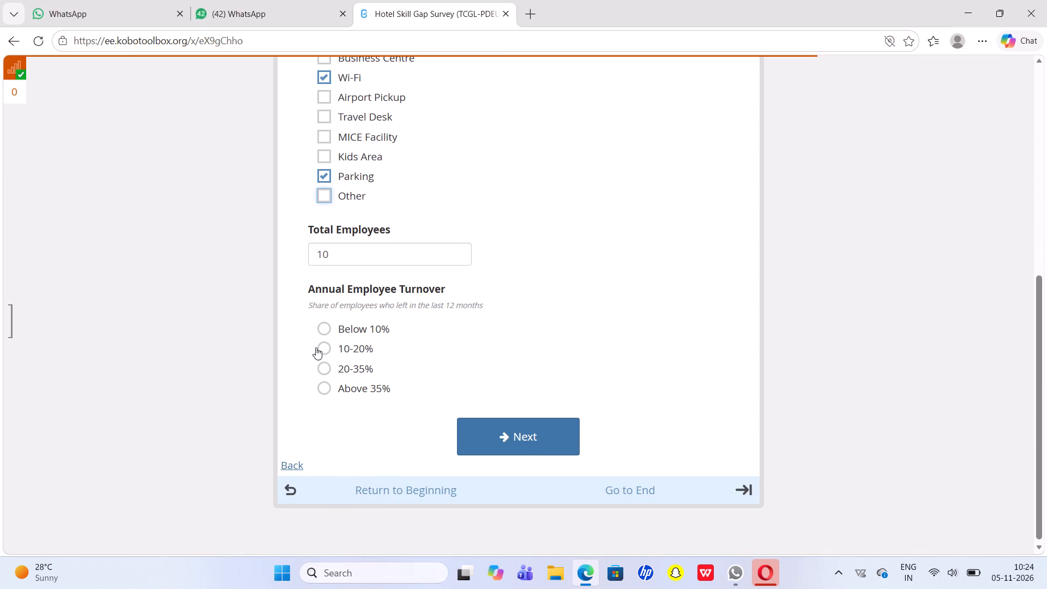
left_click(316, 347)
left_click(526, 440)
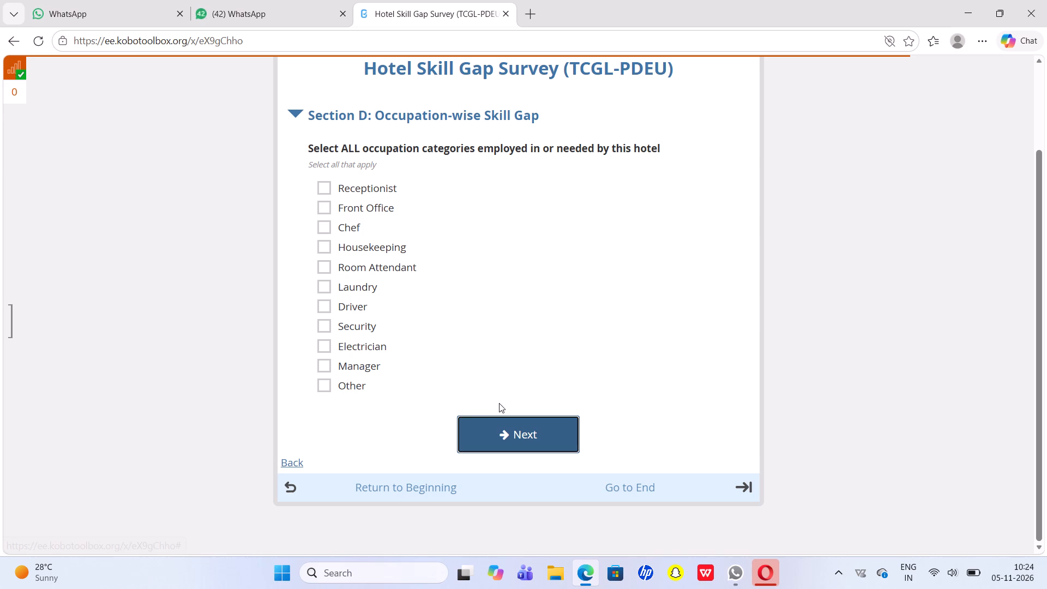
Mark Receptionist, Housekeeping, Room Attendant, Security and Manager as the hotel's occupation categories in Section D and continue.
left_click(327, 180)
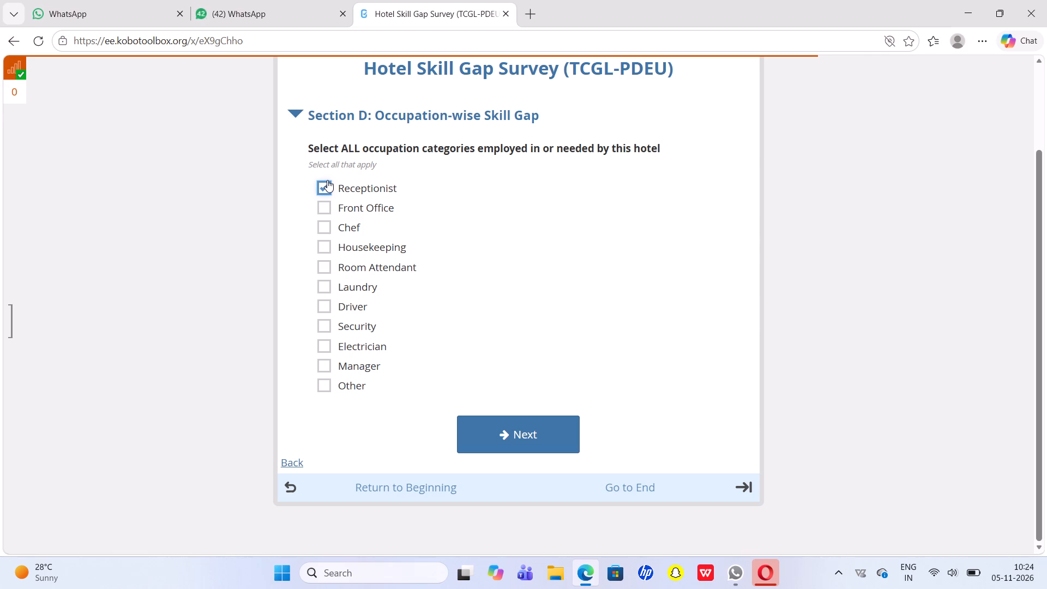
left_click(322, 249)
left_click(322, 267)
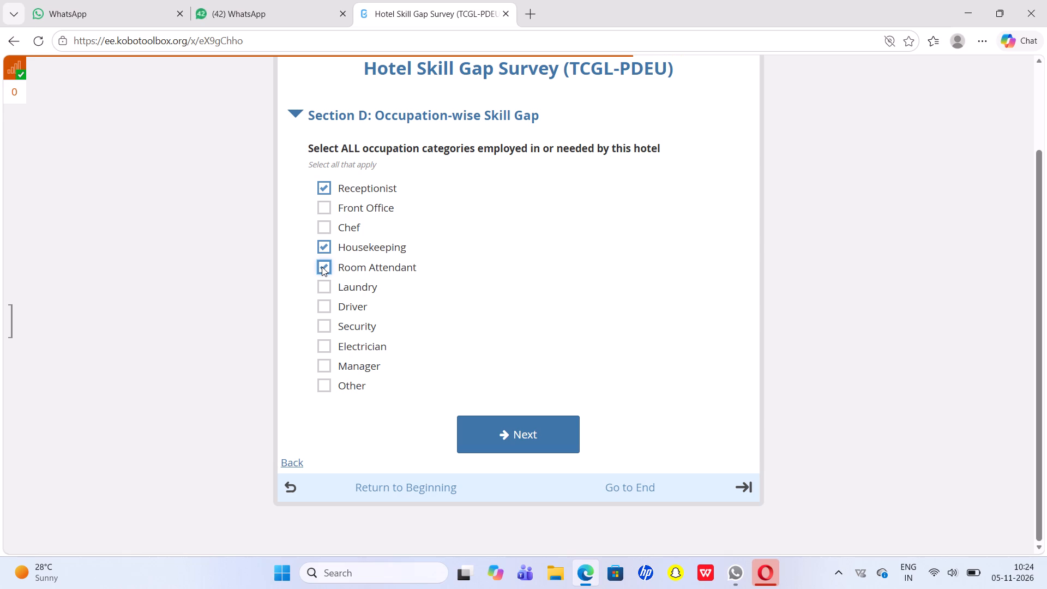
left_click(323, 326)
left_click(325, 366)
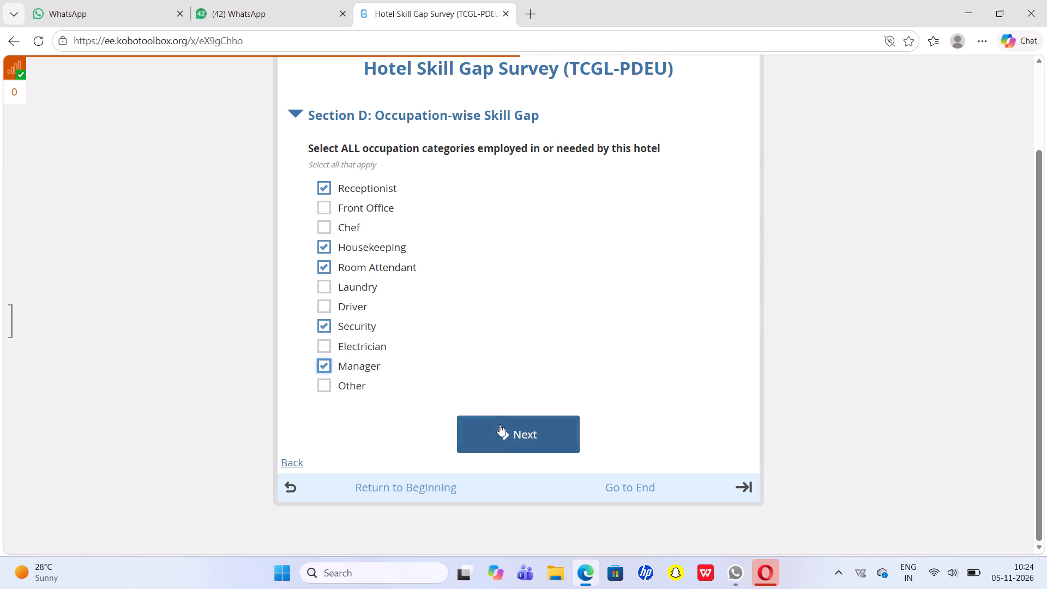
left_click(500, 426)
For Receptionist, enter 3 as Available Manpower - Male and 1 as Required Manpower in the Next 3 Years.
key("BackSpace")
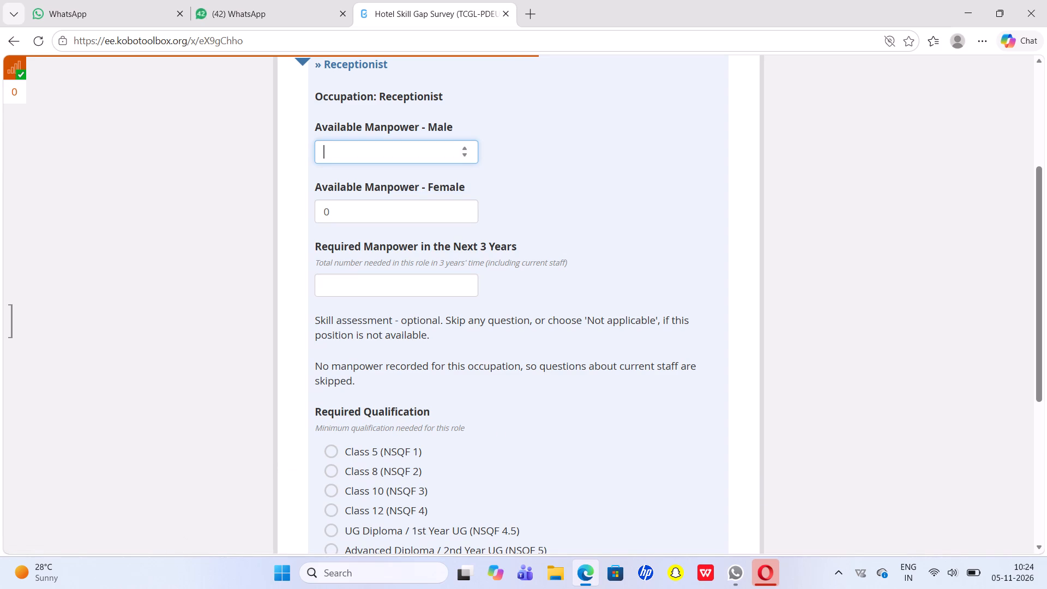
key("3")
left_click(394, 285)
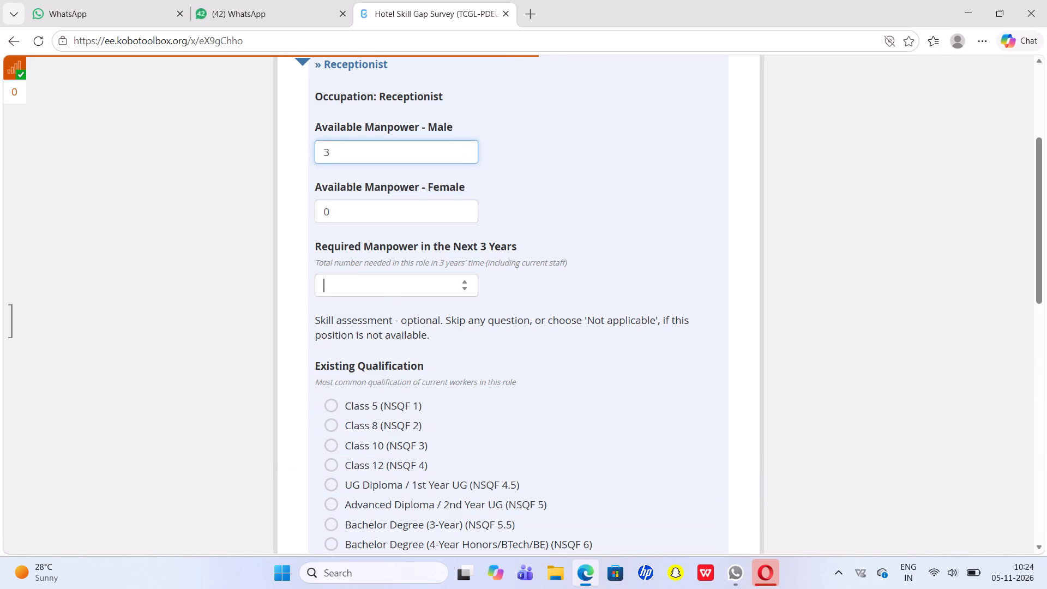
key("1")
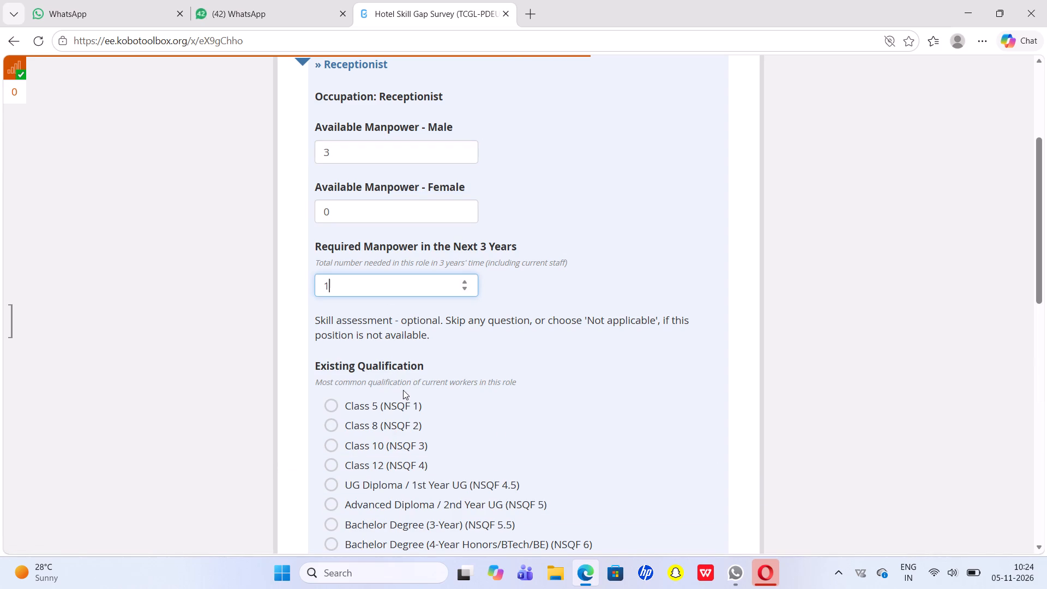
Set Receptionist's existing and required qualifications to Bachelor Degree (3-Year), mark English as the language skill gap, and continue.
left_click(331, 520)
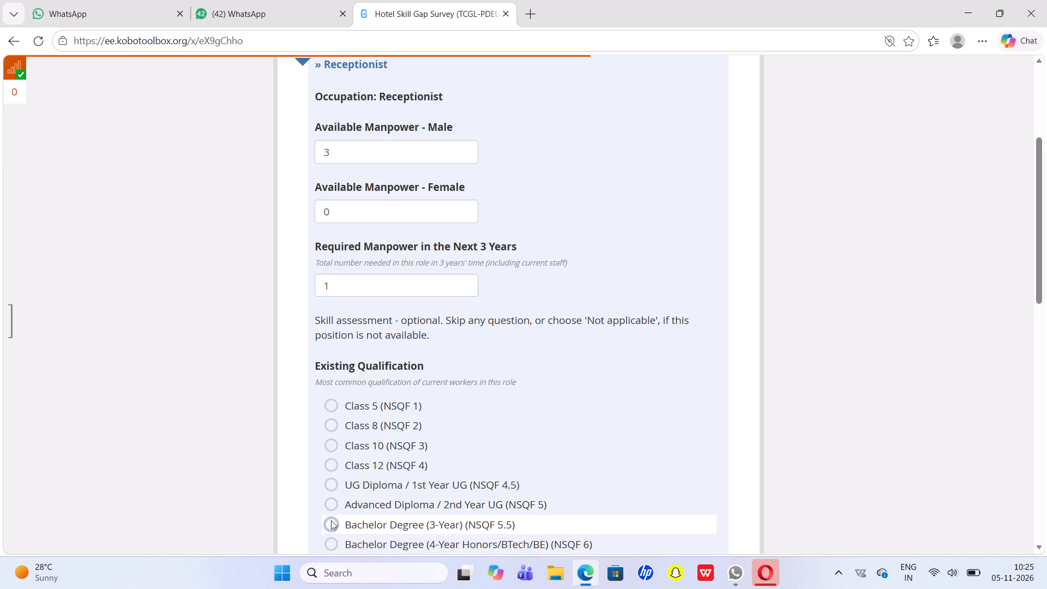
scroll(331, 520, "down", 6)
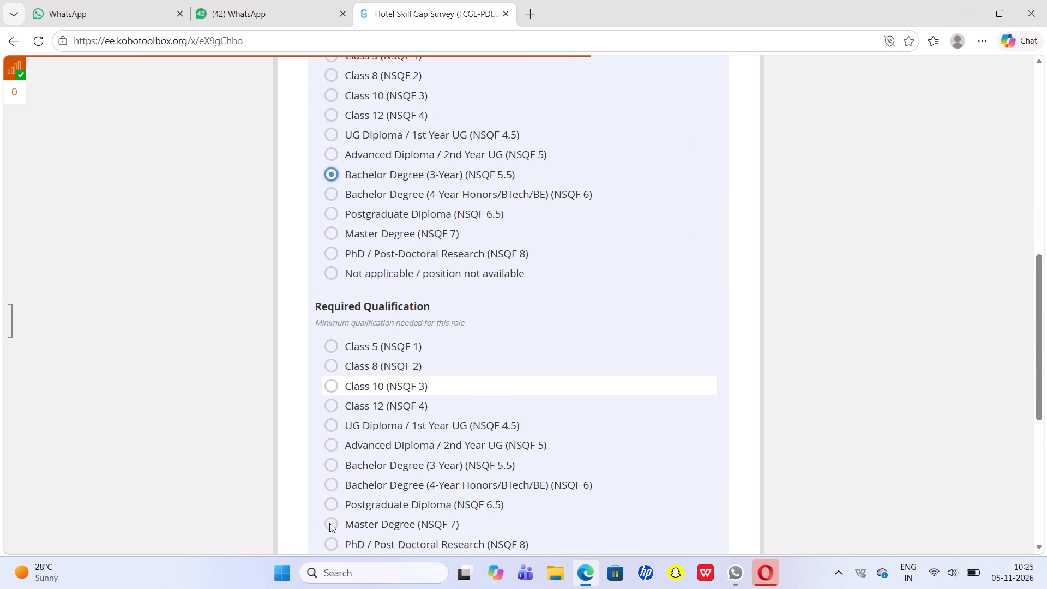
left_click(332, 466)
scroll(332, 466, "down", 4)
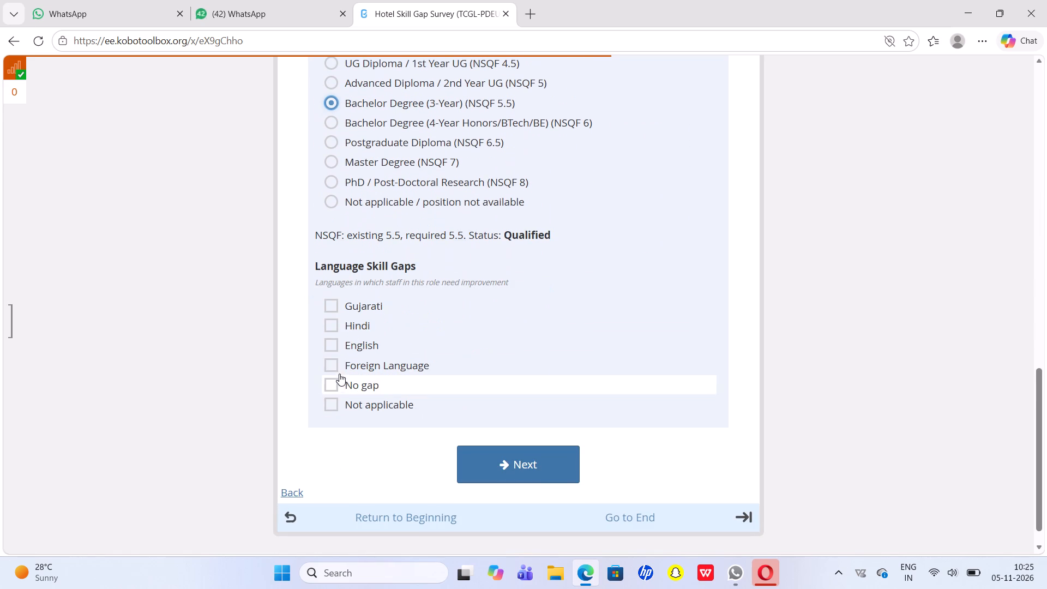
left_click(332, 345)
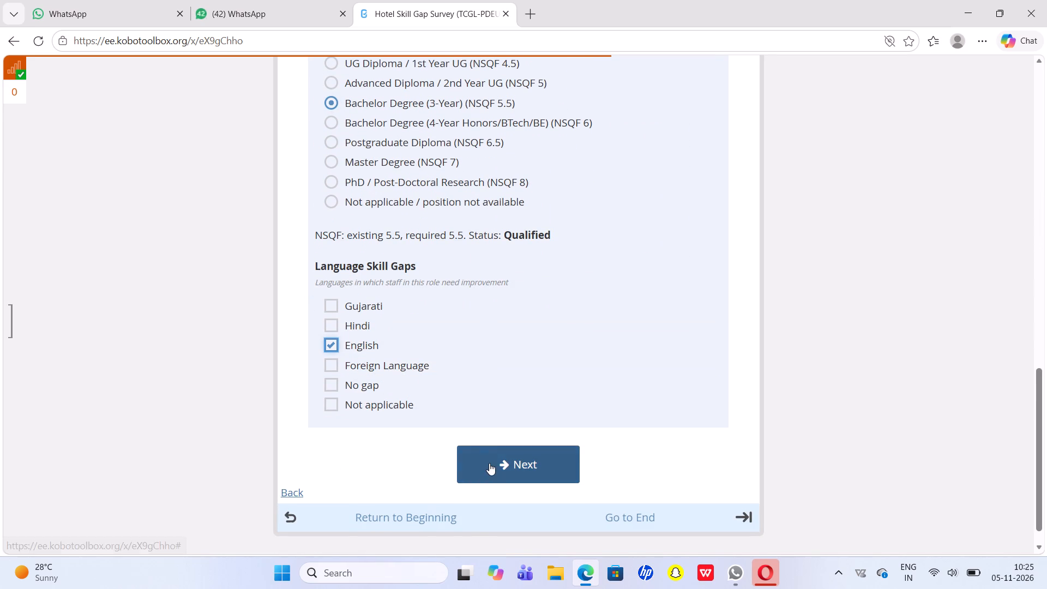
left_click(489, 463)
For Housekeeping, enter 2 as Available Manpower - Male and 1 as Required Manpower in the Next 3 Years.
key("BackSpace")
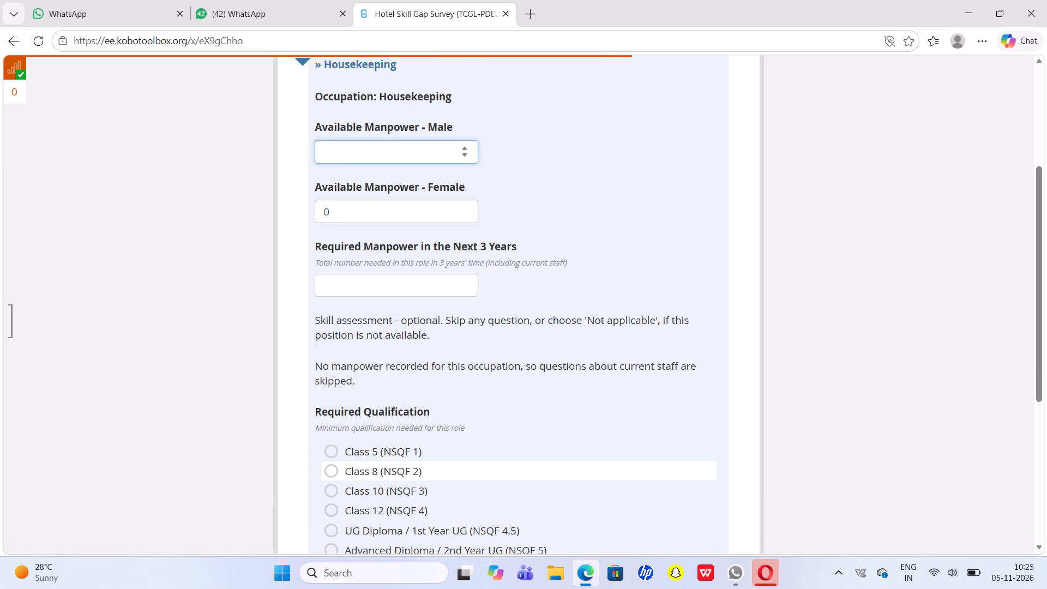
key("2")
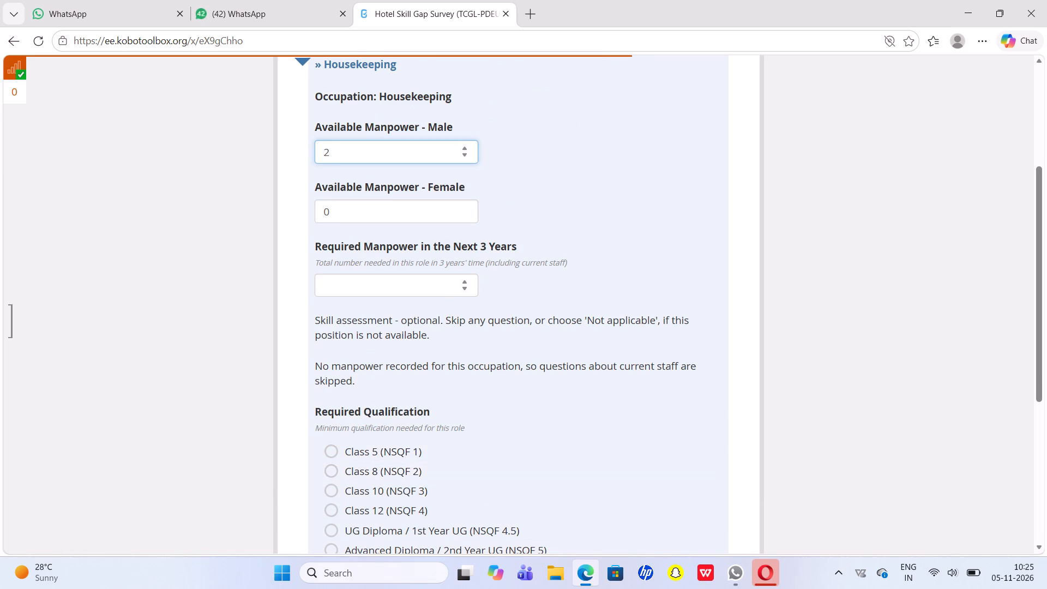
left_click(442, 295)
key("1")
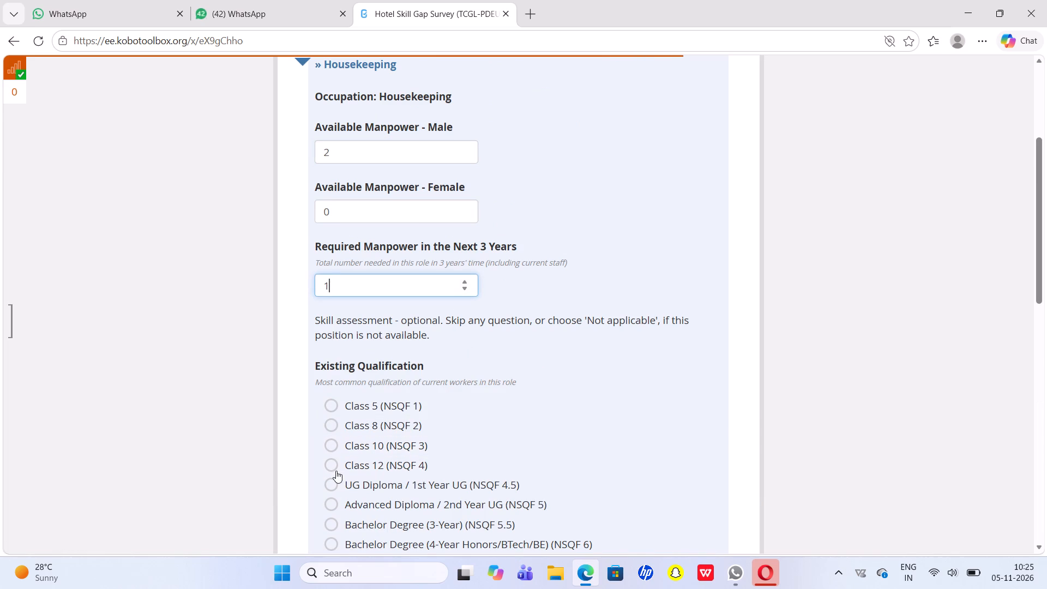
Set Housekeeping's existing qualification to Class 12 and required to Class 10, mark English as the language skill gap, and continue.
left_click(333, 464)
scroll(333, 464, "down", 3)
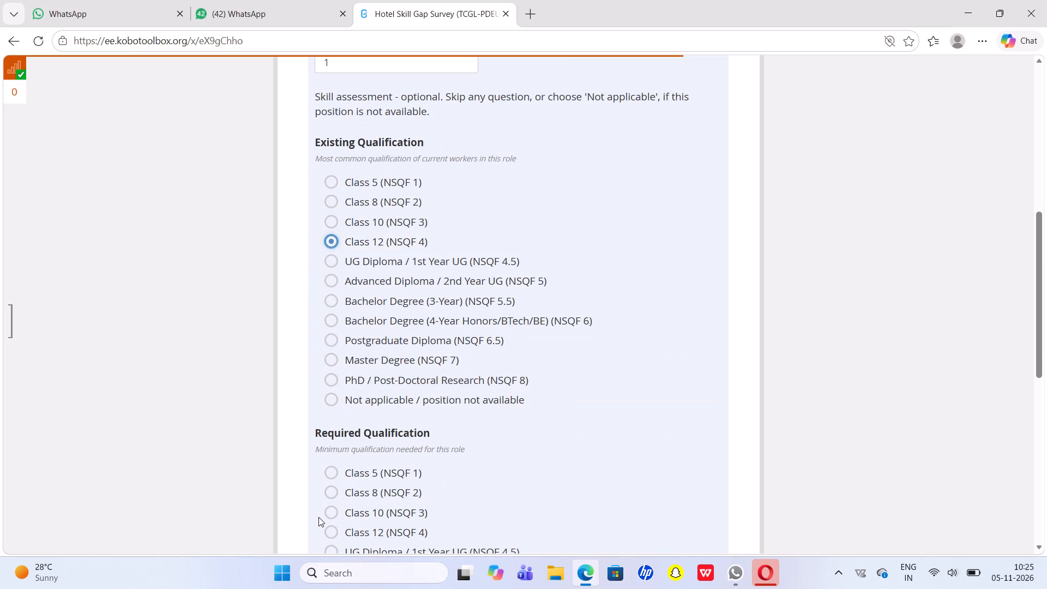
left_click(333, 508)
scroll(333, 508, "down", 4)
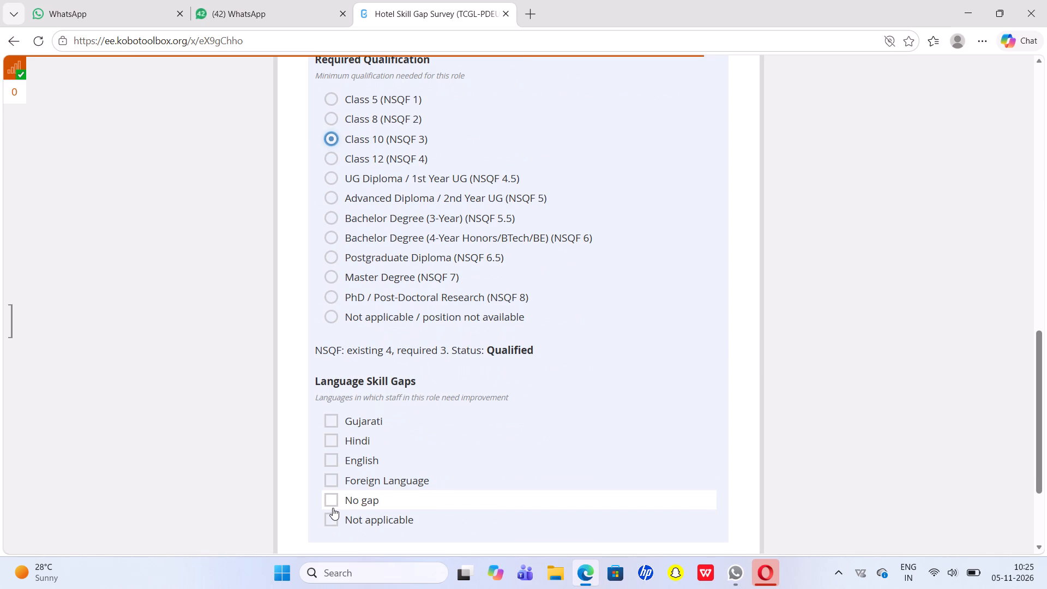
left_click(333, 460)
scroll(333, 460, "down", 3)
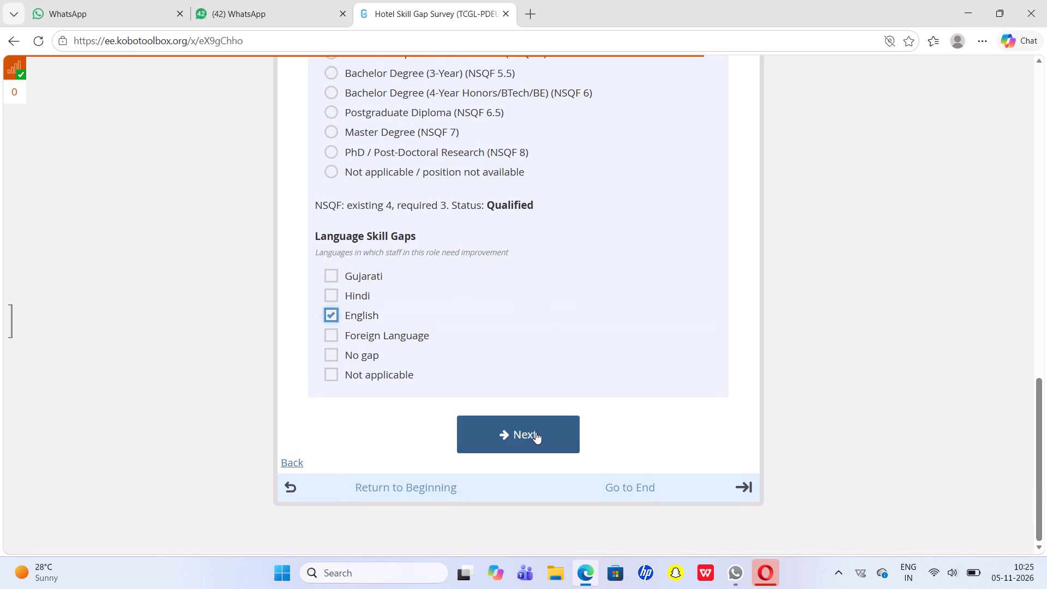
left_click(534, 432)
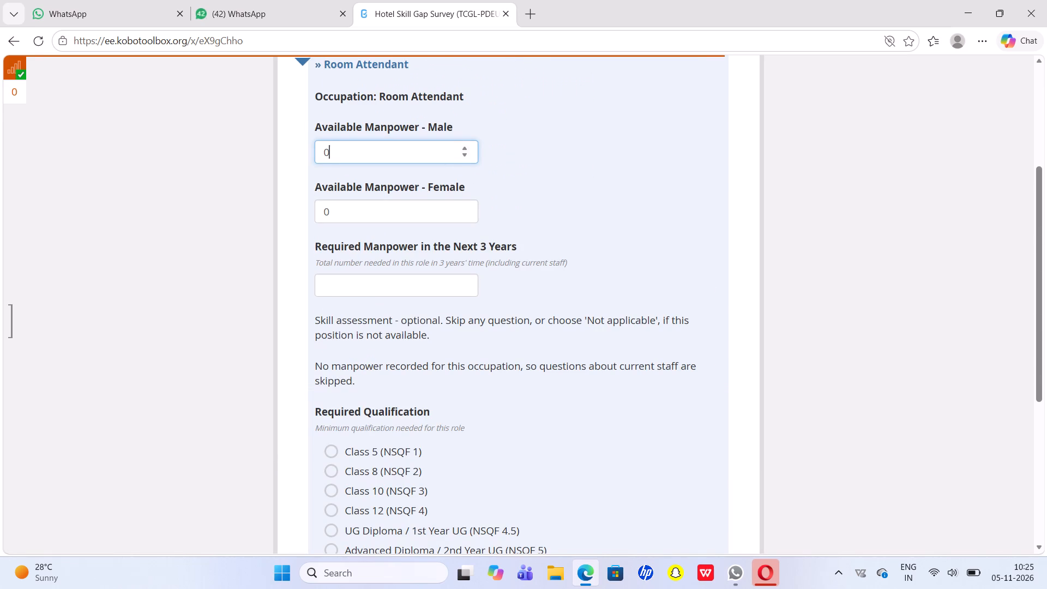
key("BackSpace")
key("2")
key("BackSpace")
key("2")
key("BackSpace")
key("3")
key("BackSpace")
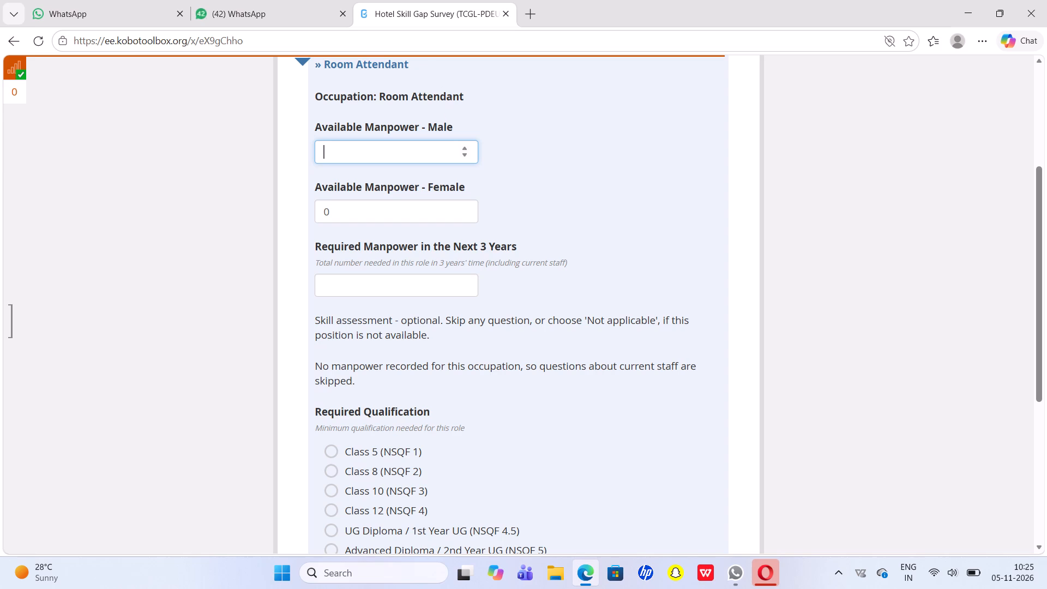
Return to the Receptionist occupation, change Available Manpower - Male to 2, and proceed to the Housekeeping page again.
scroll(439, 244, "down", 3)
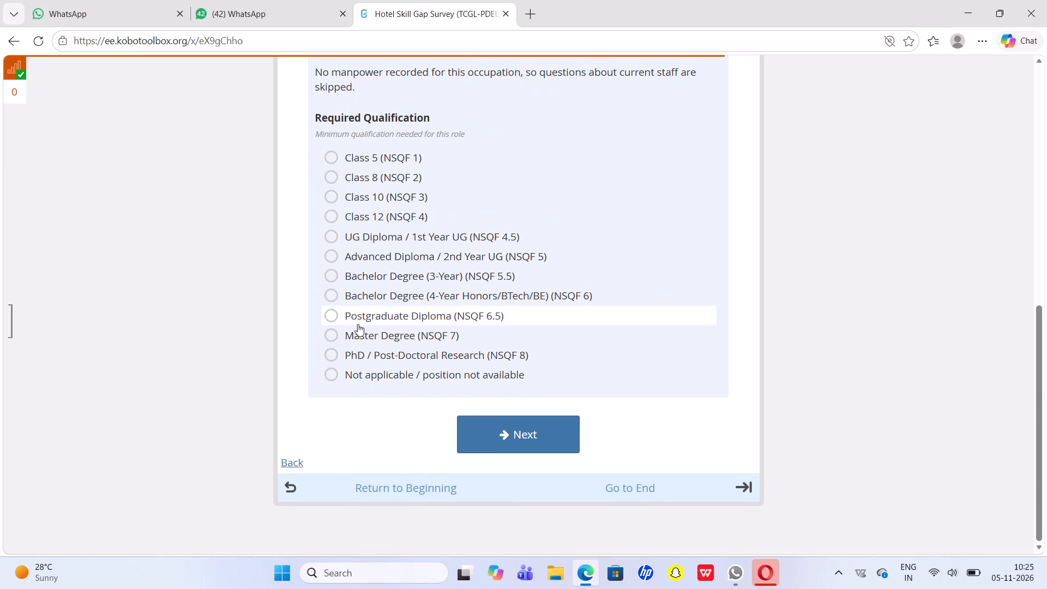
left_click(288, 468)
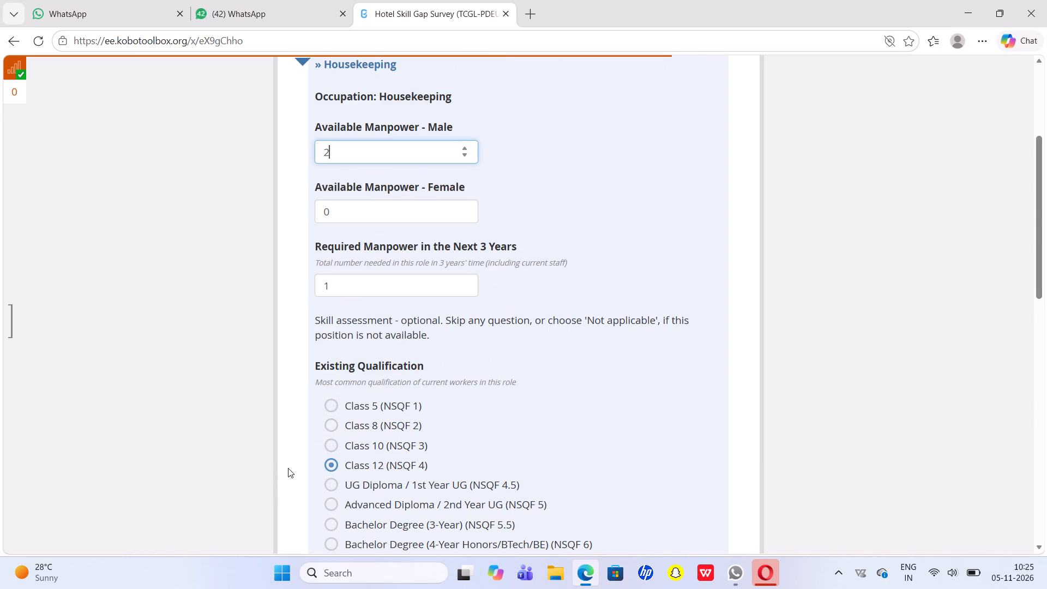
scroll(359, 372, "down", 6)
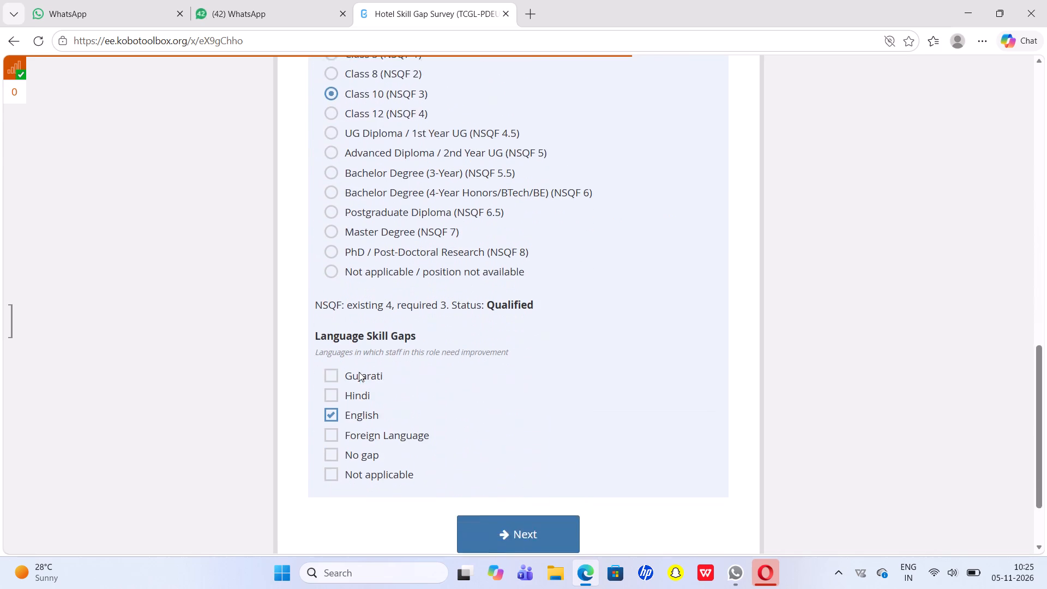
scroll(359, 372, "down", 1)
left_click(298, 465)
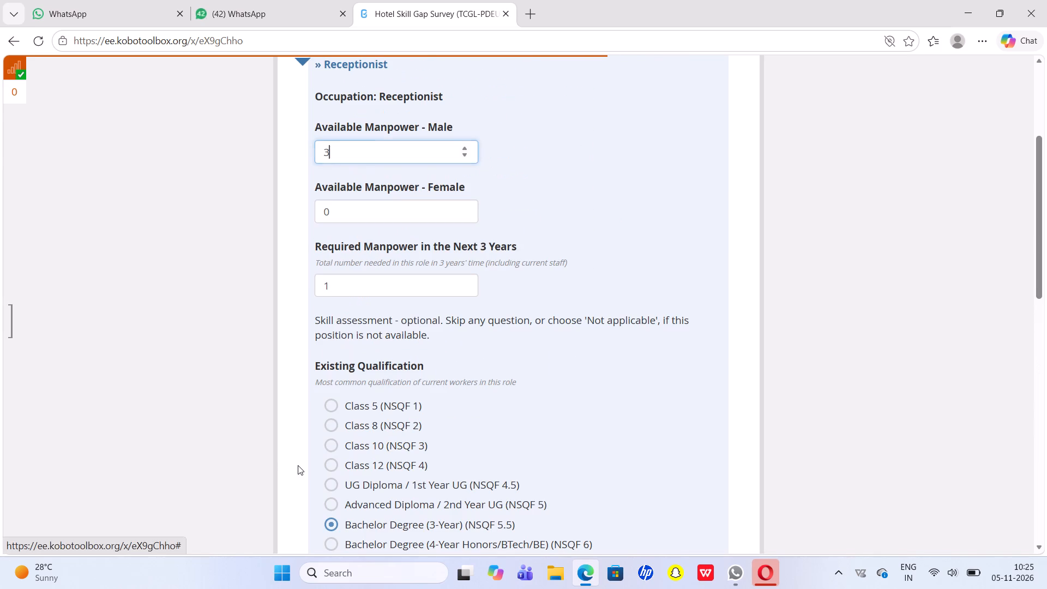
key("BackSpace")
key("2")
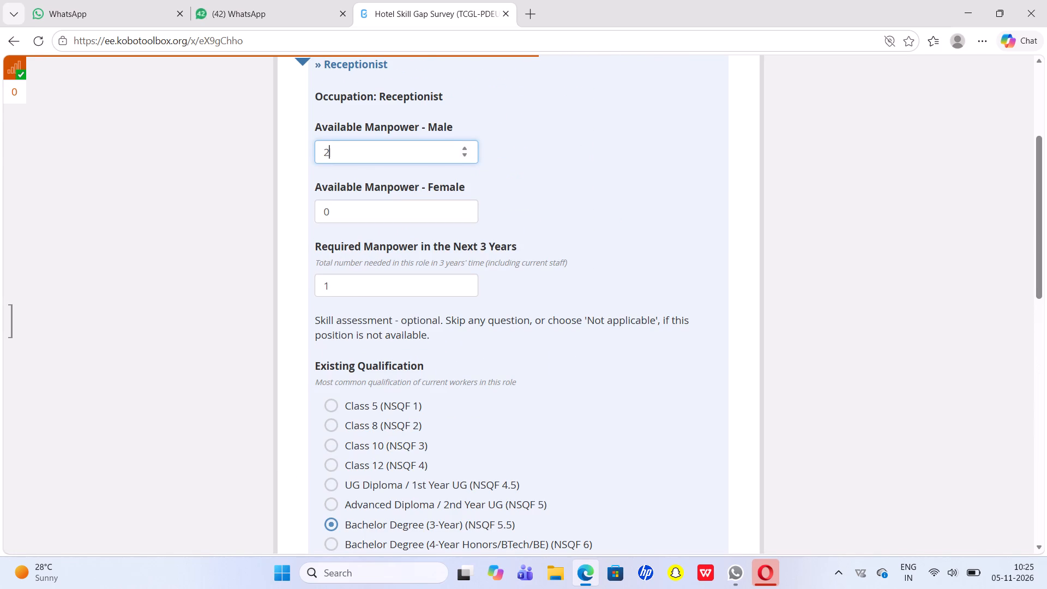
scroll(346, 351, "down", 5)
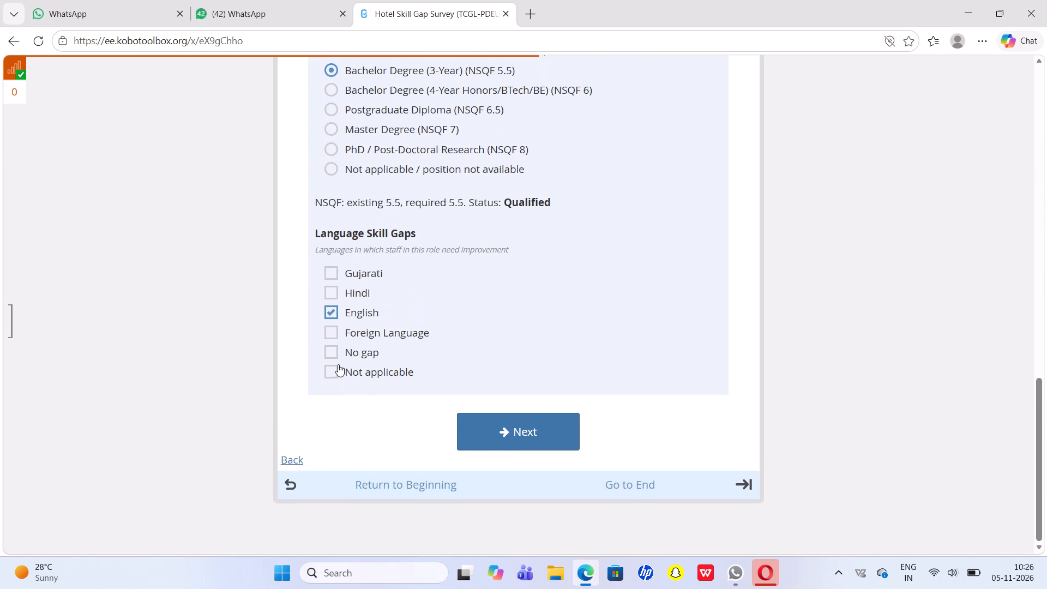
left_click(518, 422)
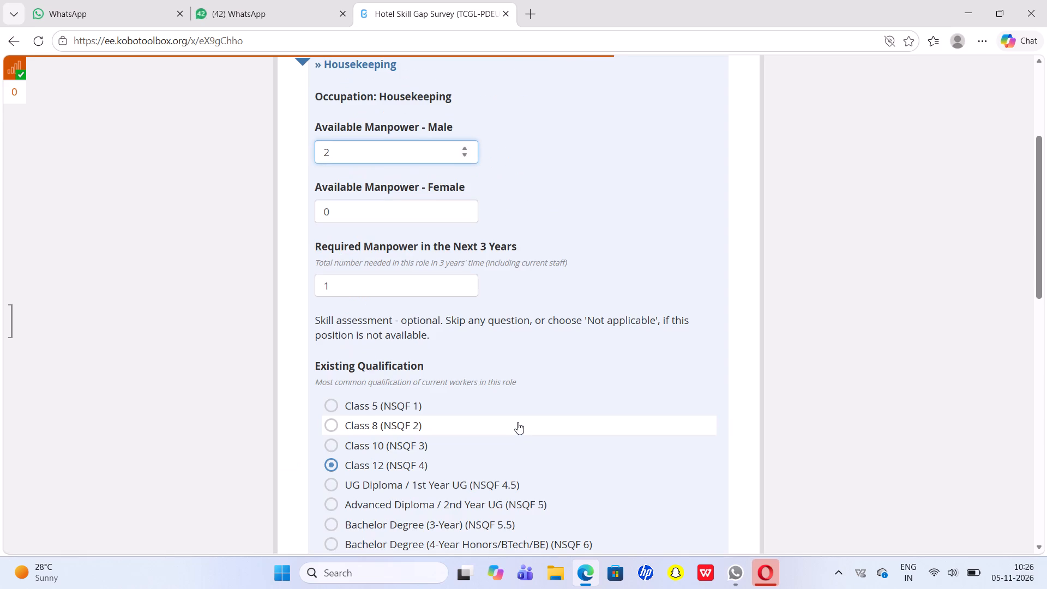
Proceed past Housekeeping, and for Room Attendant enter 3 as Available Manpower - Male and 0 as Required Manpower in the Next 3 Years.
scroll(518, 422, "down", 7)
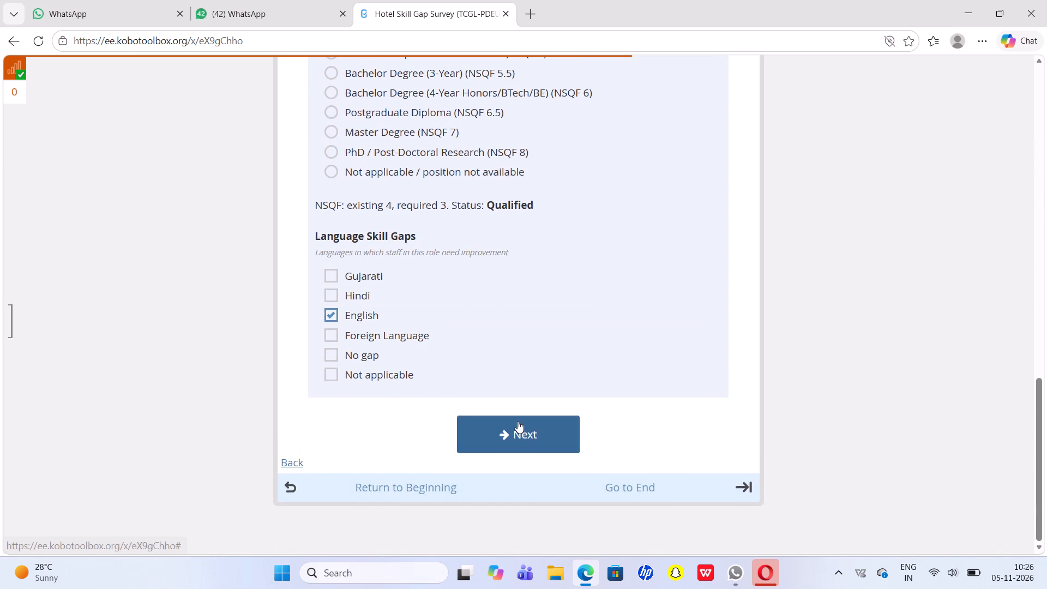
left_click(518, 421)
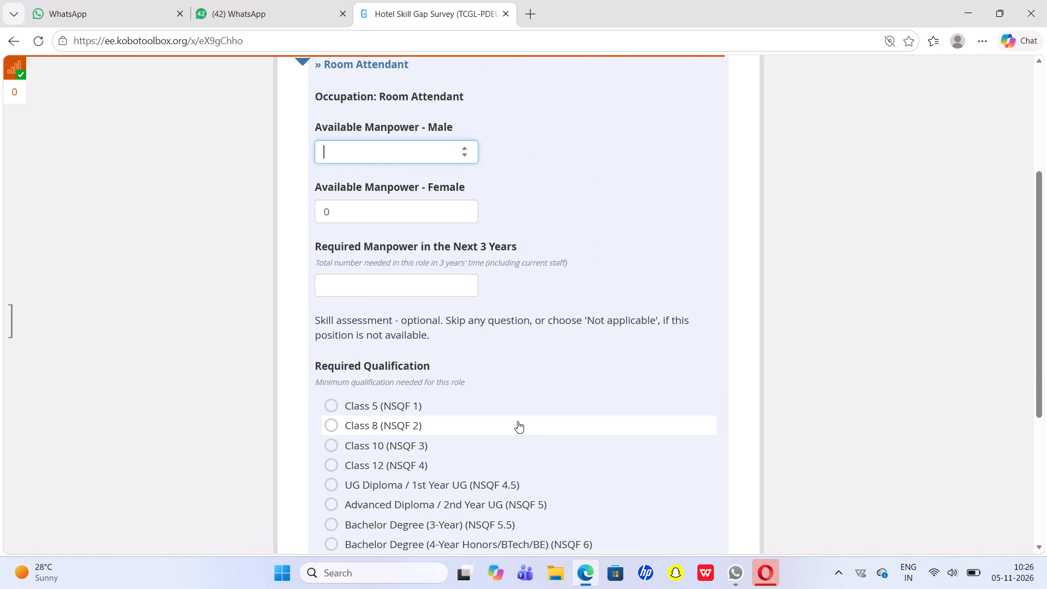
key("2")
key("BackSpace")
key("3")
left_click(397, 275)
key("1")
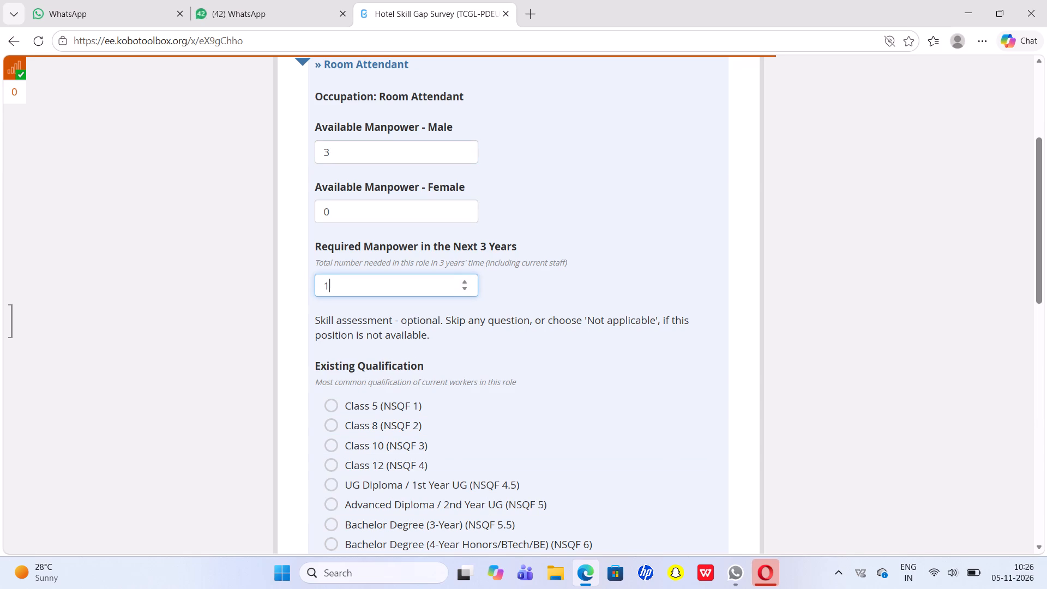
scroll(397, 275, "down", 2)
key("BackSpace")
key("BackSpace")
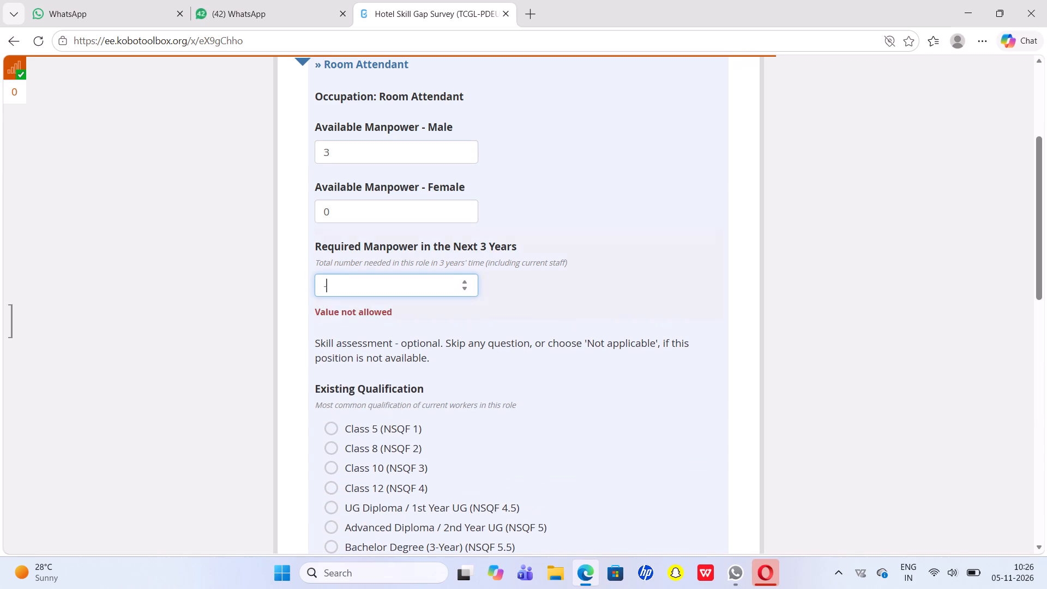
key("BackSpace")
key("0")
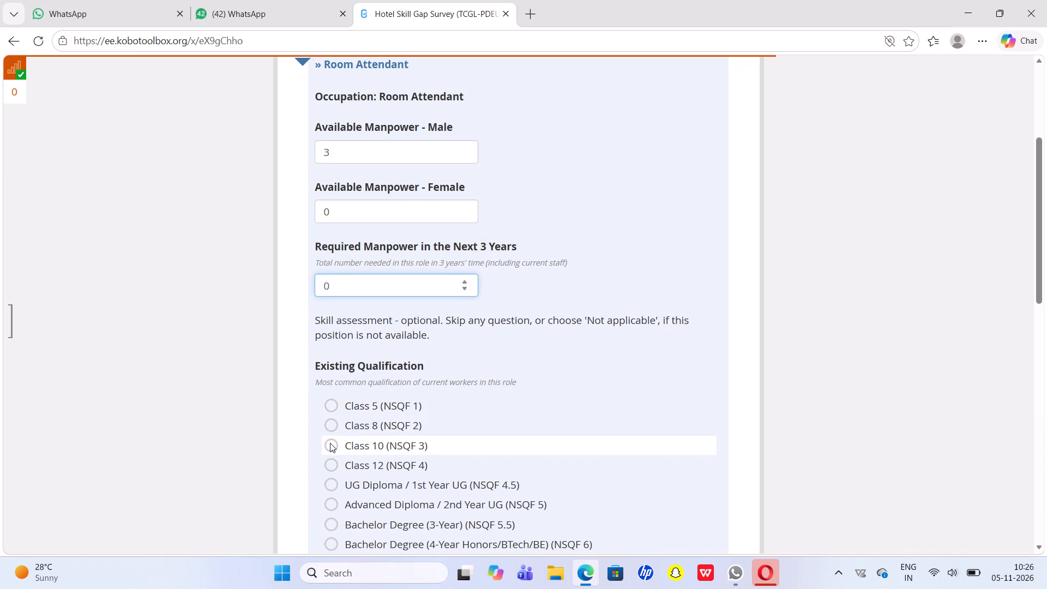
Set Room Attendant's existing qualification to Class 12 and required to Class 10, mark Hindi and English as language skill gaps, and continue.
left_click(330, 464)
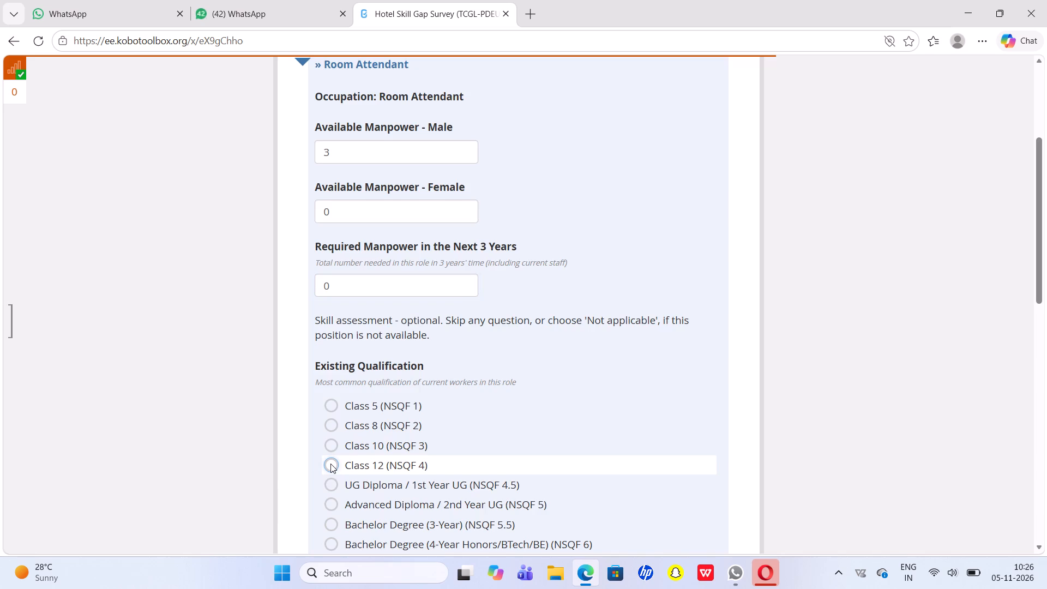
scroll(330, 464, "down", 4)
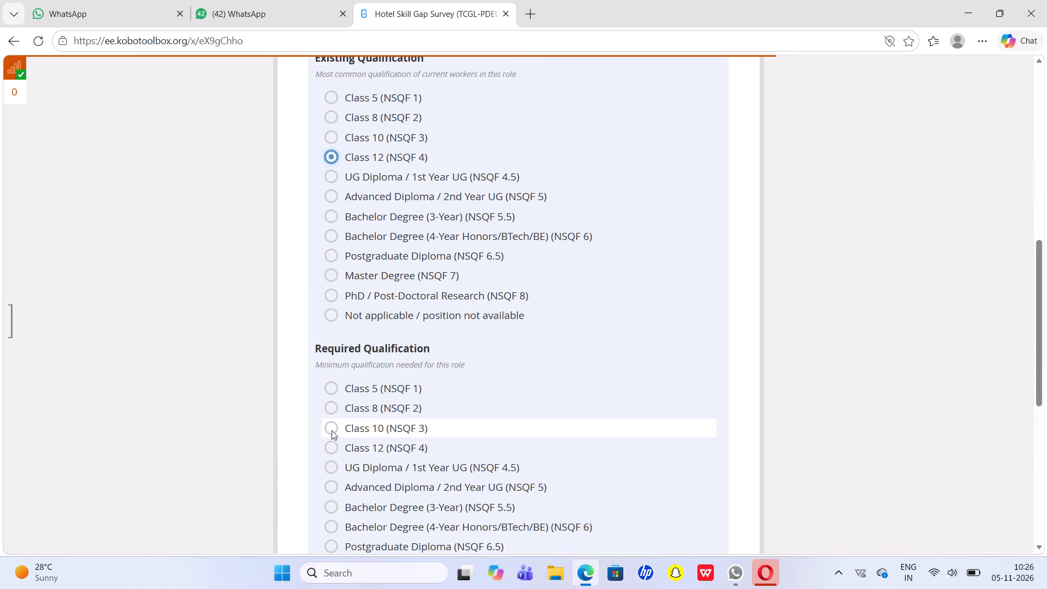
left_click(332, 430)
scroll(332, 430, "down", 3)
scroll(368, 380, "down", 1)
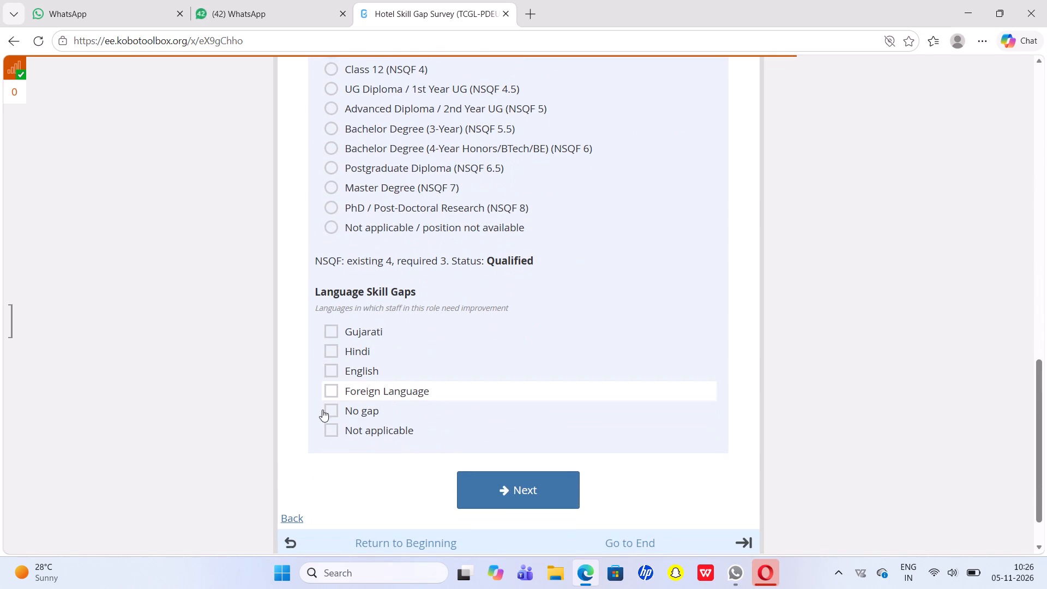
left_click(326, 353)
left_click(324, 369)
left_click(501, 492)
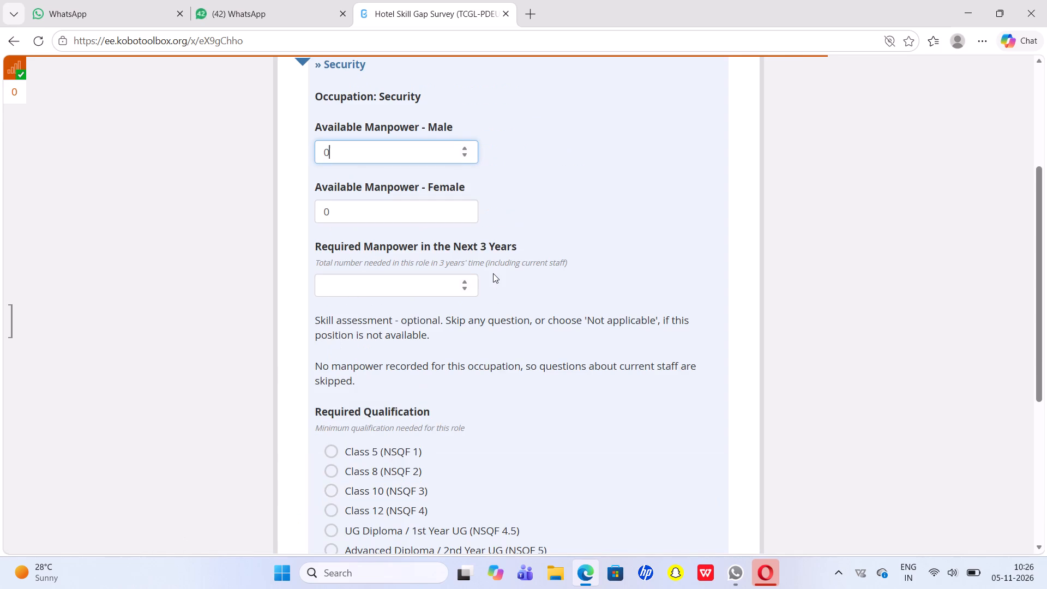
For Security, enter 1 as Available Manpower - Male and 0 as Required Manpower in the Next 3 Years.
key("BackSpace")
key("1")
left_click(388, 292)
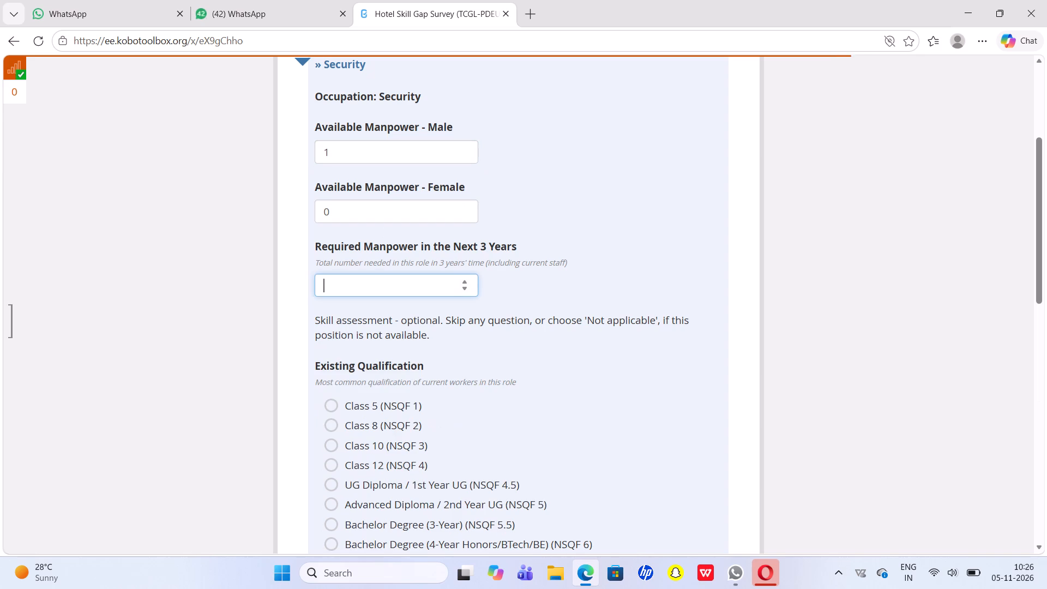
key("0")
Set Security's existing qualification to Class 12 and required to Class 10, mark Hindi and English as language skill gaps, and continue.
left_click(329, 463)
scroll(329, 463, "down", 2)
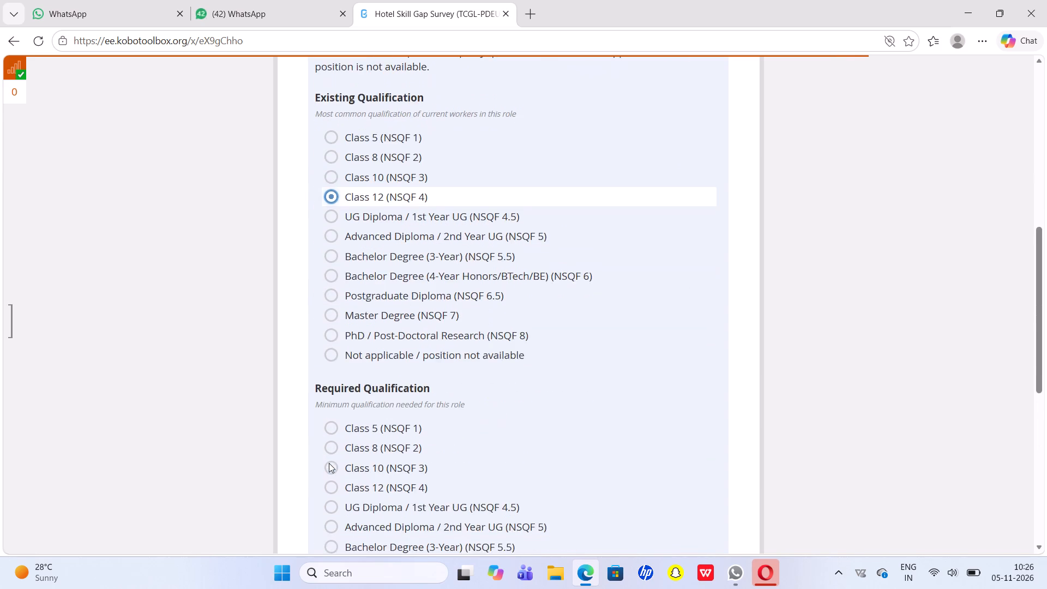
scroll(329, 463, "down", 2)
left_click(329, 414)
scroll(329, 414, "down", 3)
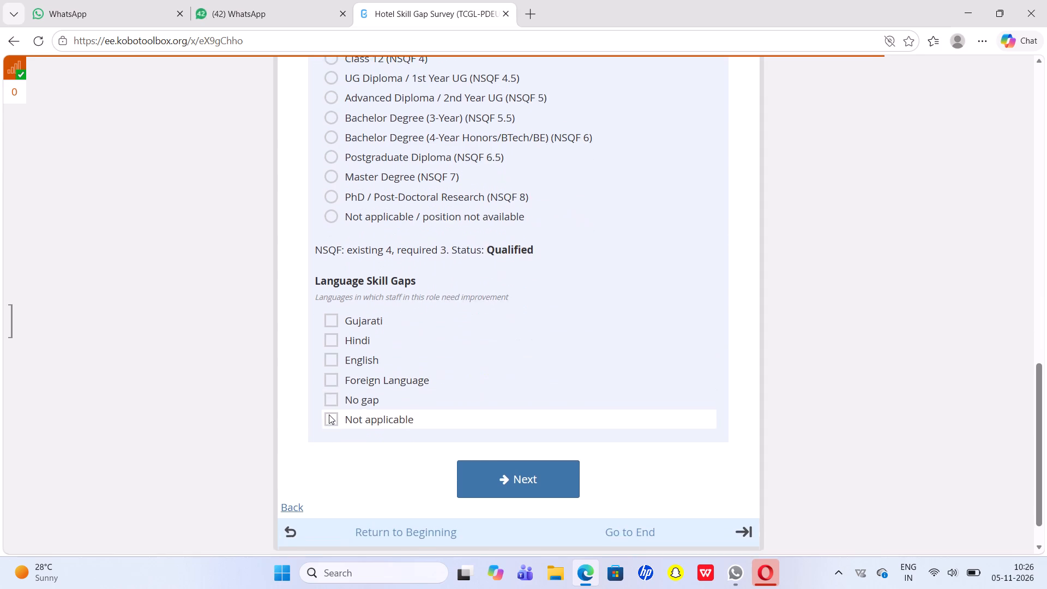
scroll(329, 414, "down", 1)
left_click(337, 336)
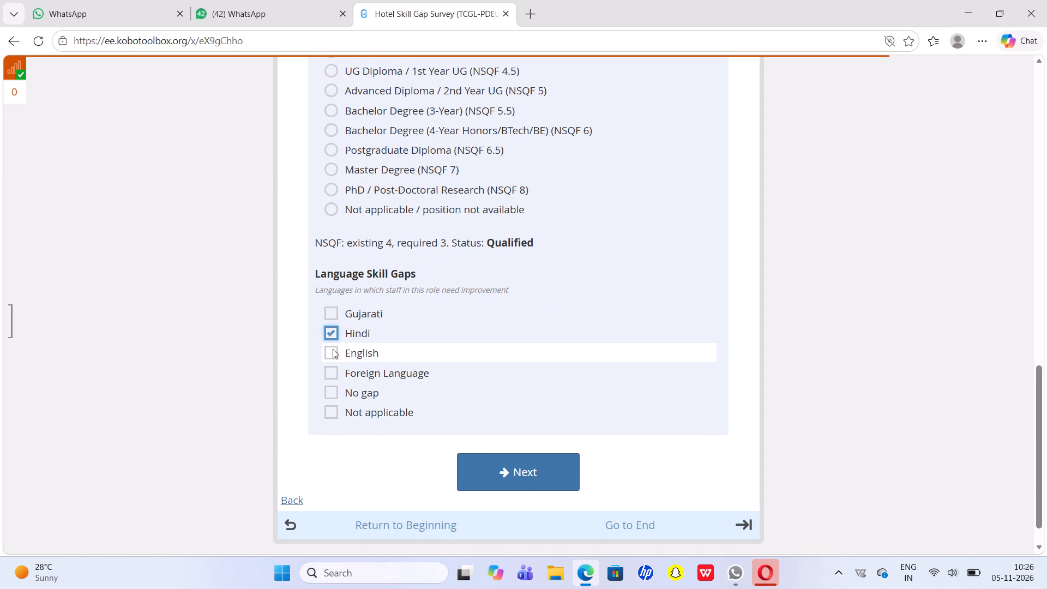
left_click(333, 349)
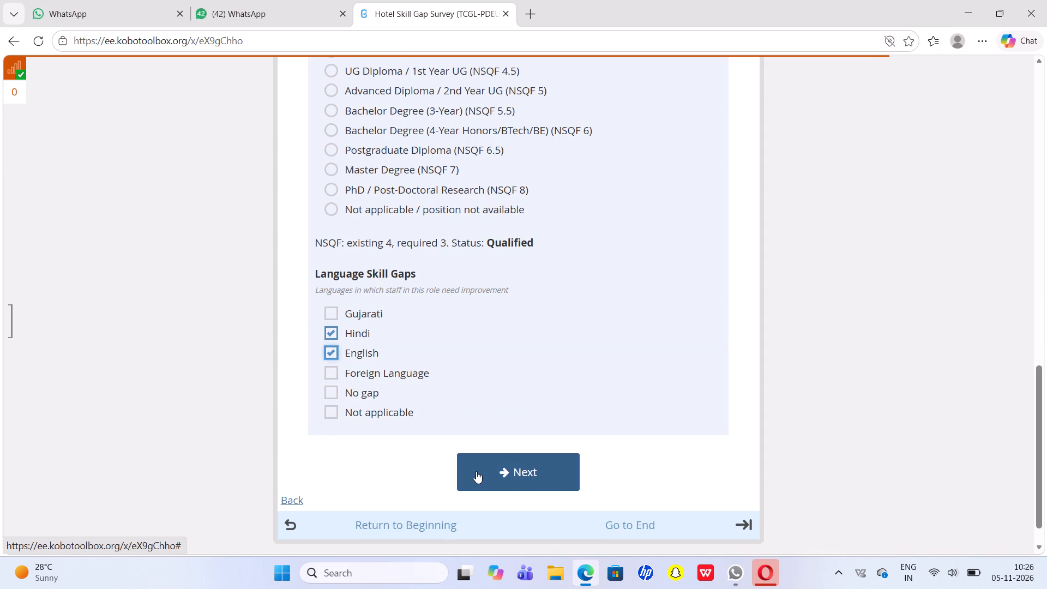
left_click(476, 471)
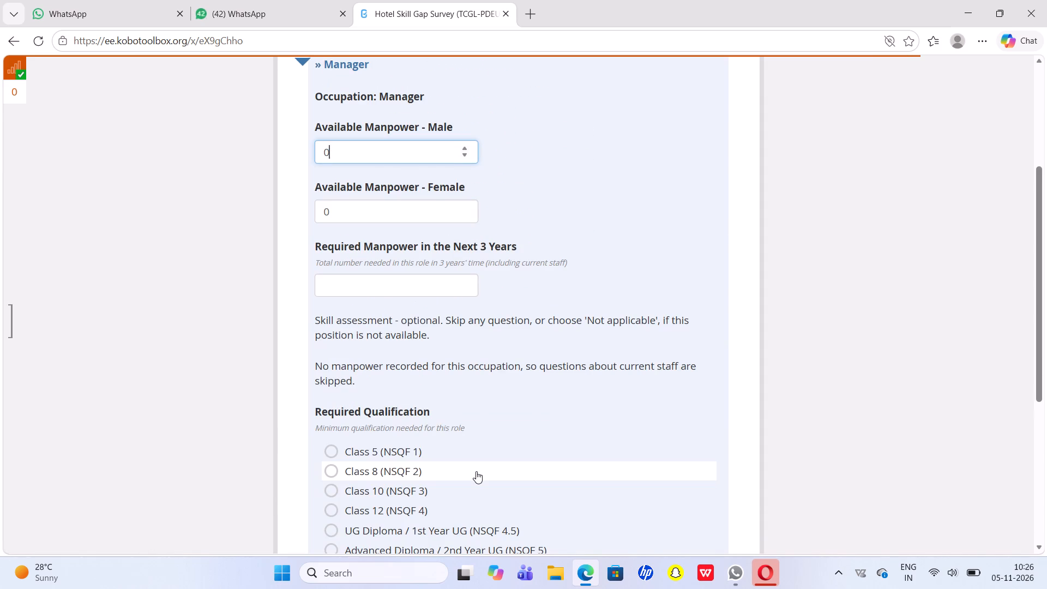
For Manager, enter 2 as Available Manpower - Male and 0 as Required Manpower in the Next 3 Years.
key("BackSpace")
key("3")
key("BackSpace")
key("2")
left_click(413, 283)
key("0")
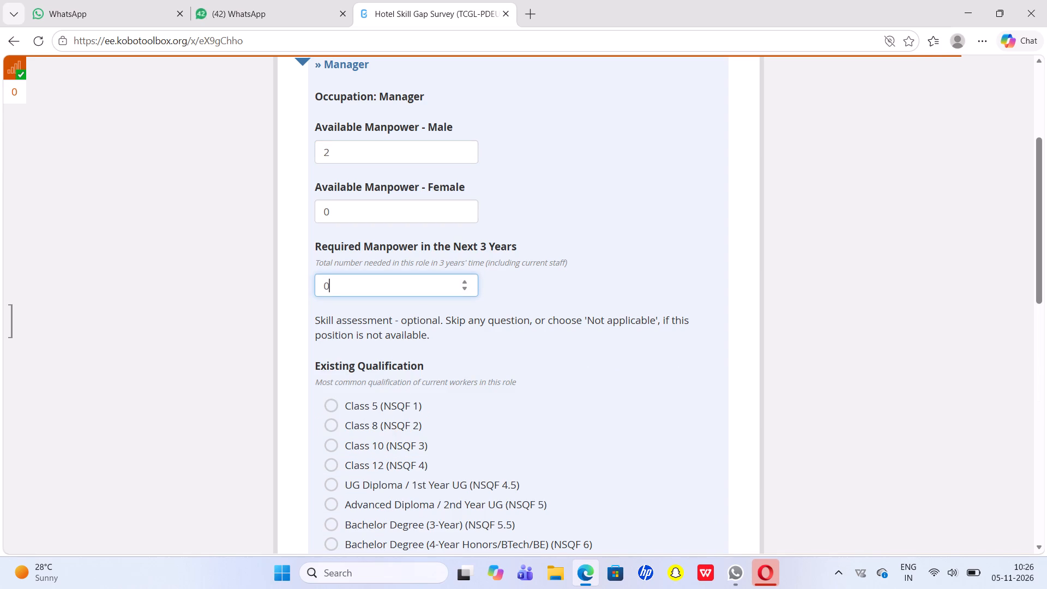
Set Manager's existing and required qualifications to Bachelor Degree (3-Year), mark English as the language skill gap, and continue to Section E.
left_click(330, 522)
scroll(330, 522, "down", 4)
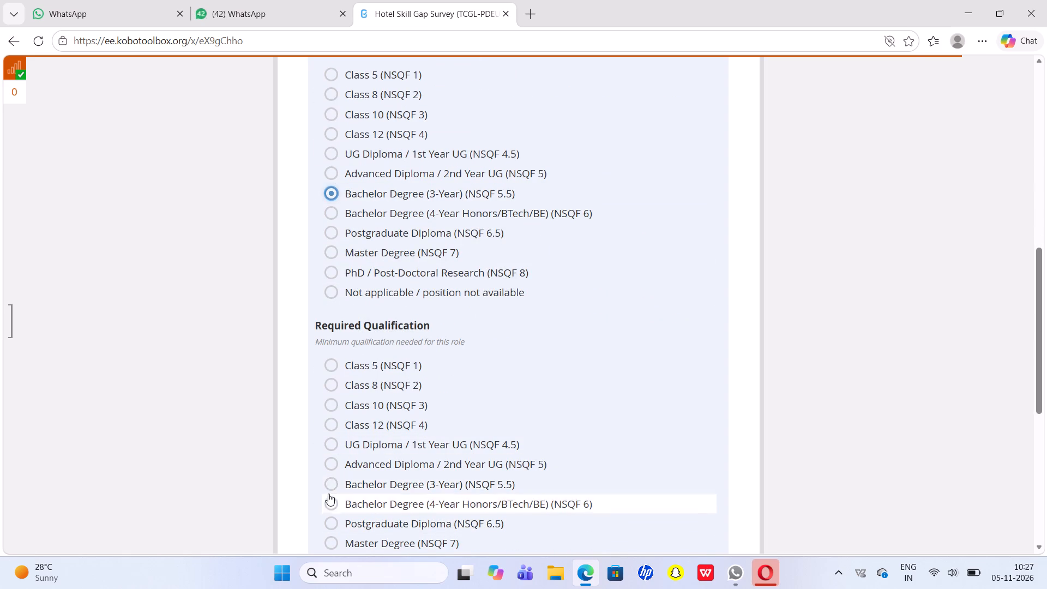
left_click(333, 477)
scroll(333, 477, "down", 4)
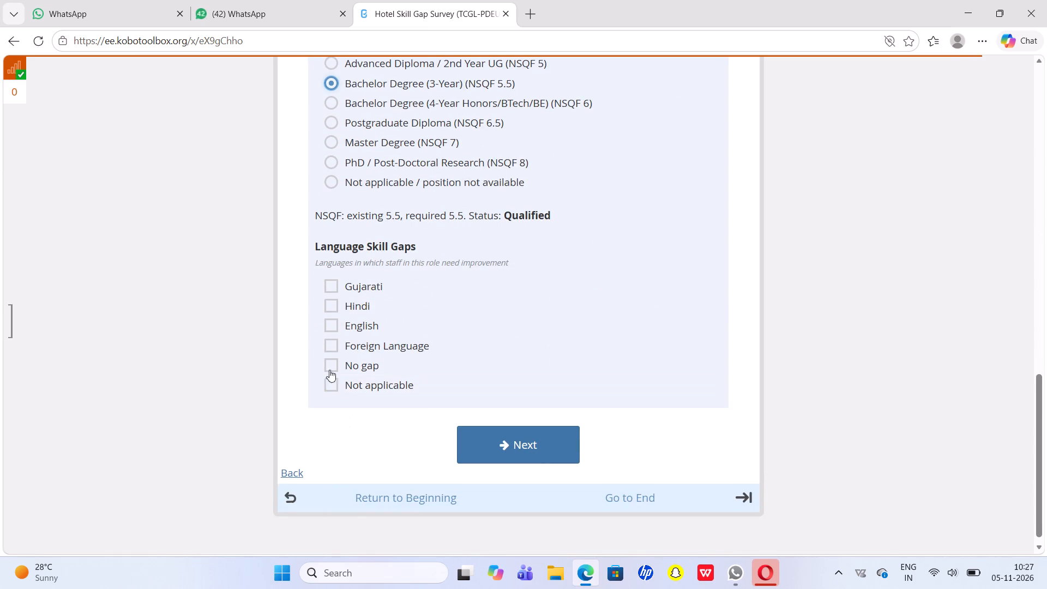
left_click(326, 328)
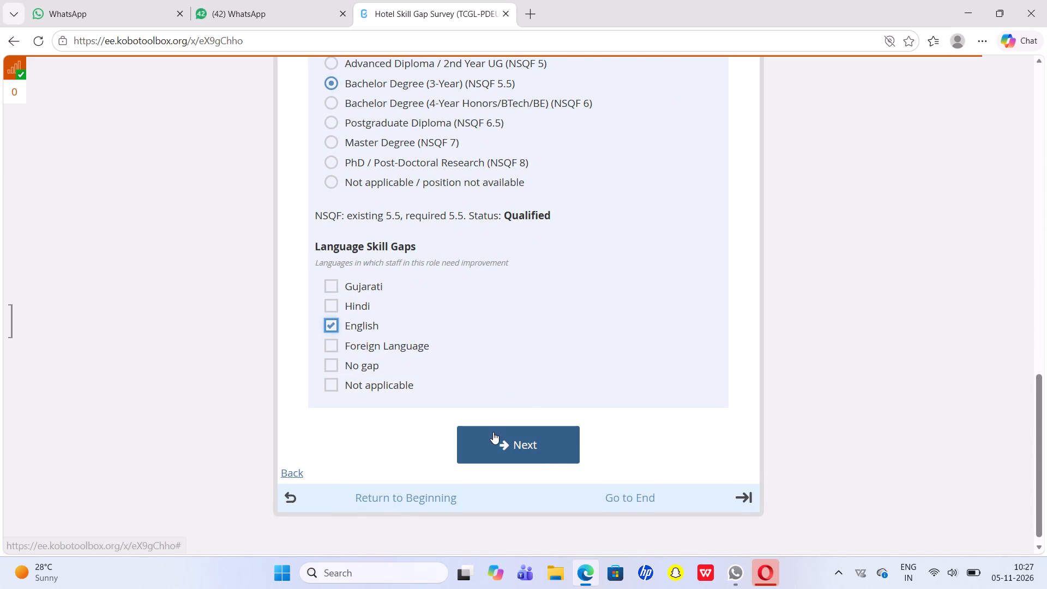
left_click(493, 432)
Under Top 3 Future Skills Required, enter "1.Multi role digital efficiency and multi tasking" as the first skill.
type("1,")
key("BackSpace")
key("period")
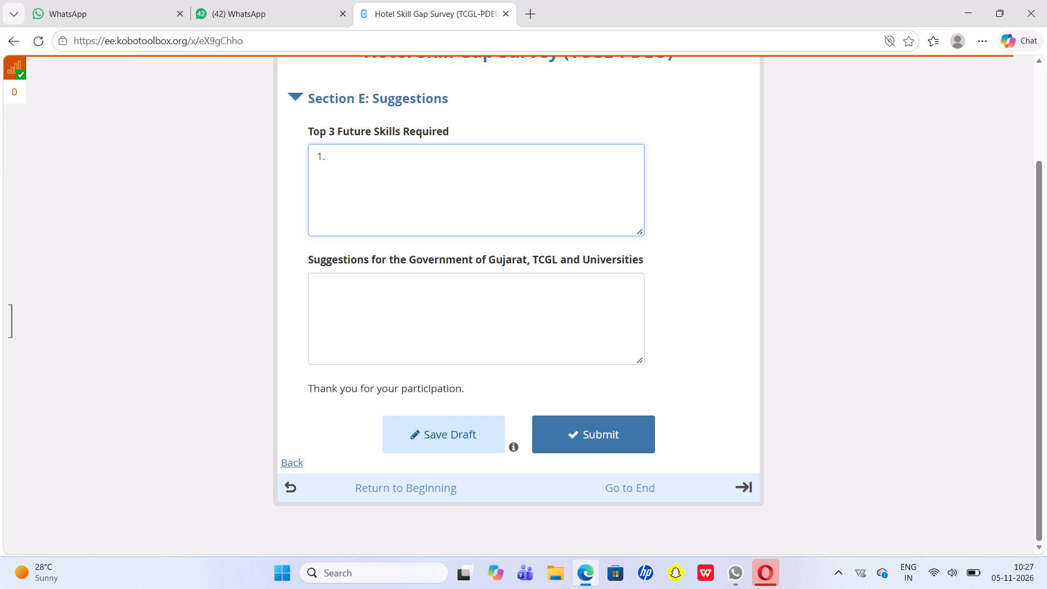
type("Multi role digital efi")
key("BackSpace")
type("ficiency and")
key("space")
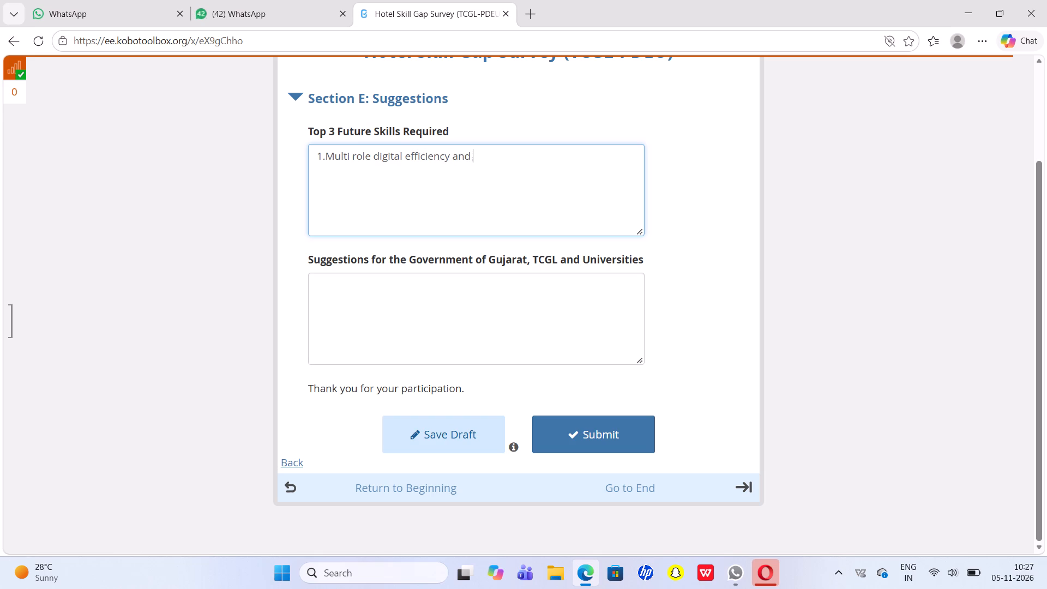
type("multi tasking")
Add "2. Digital customer service and review management" on a new line as the second future skill.
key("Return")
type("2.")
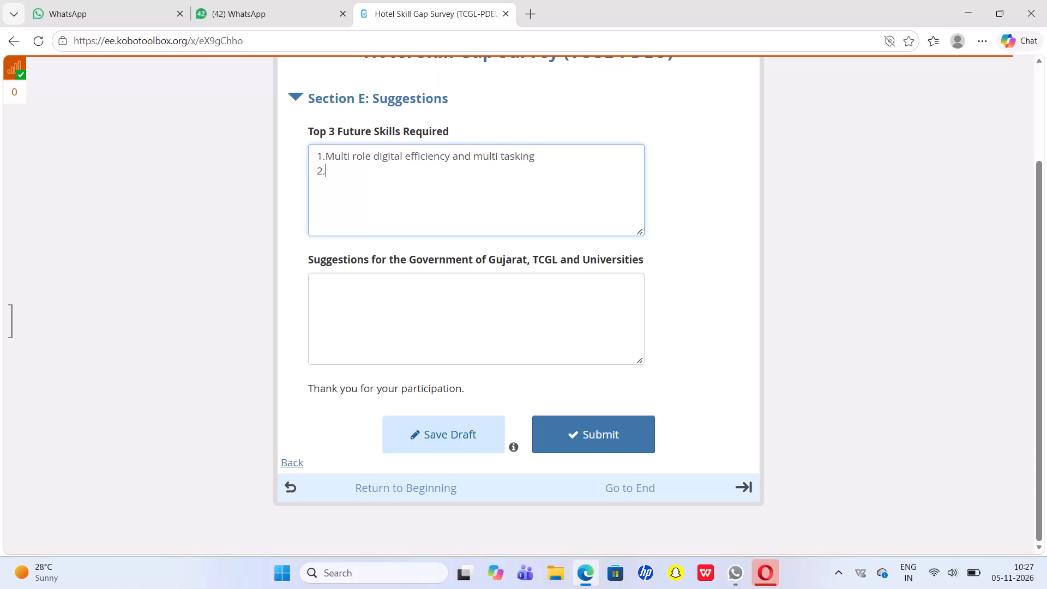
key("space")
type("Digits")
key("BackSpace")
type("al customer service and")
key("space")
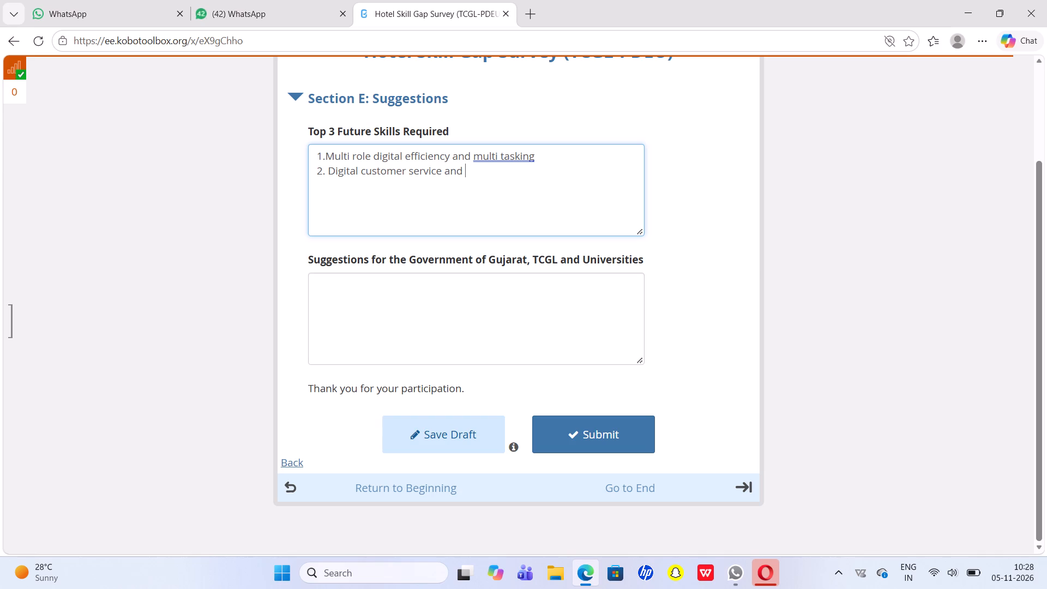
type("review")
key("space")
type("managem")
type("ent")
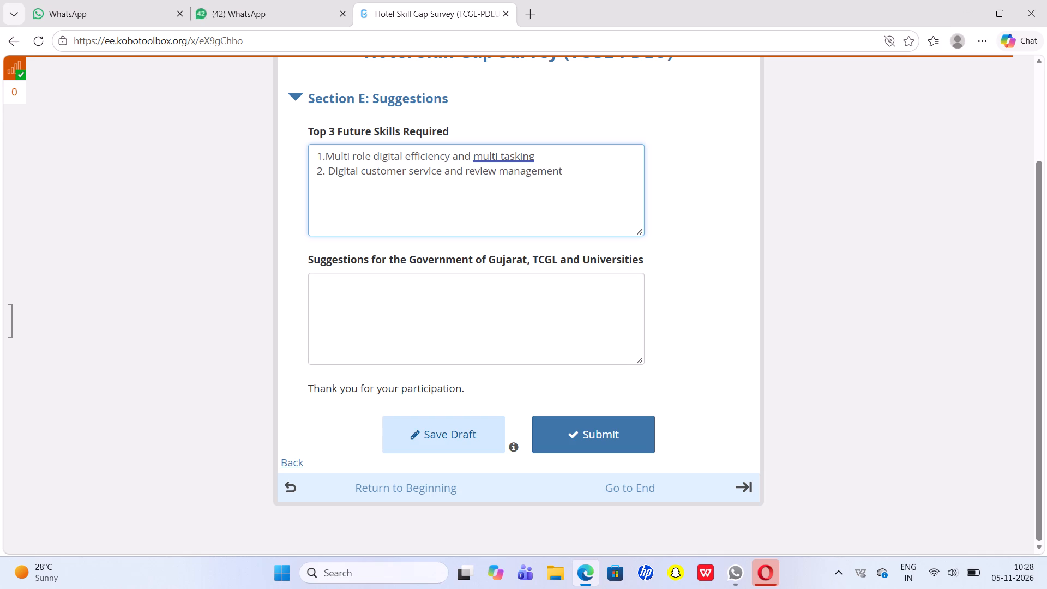
Add "3. Smart security and technical monitoring" on a new line as the third future skill.
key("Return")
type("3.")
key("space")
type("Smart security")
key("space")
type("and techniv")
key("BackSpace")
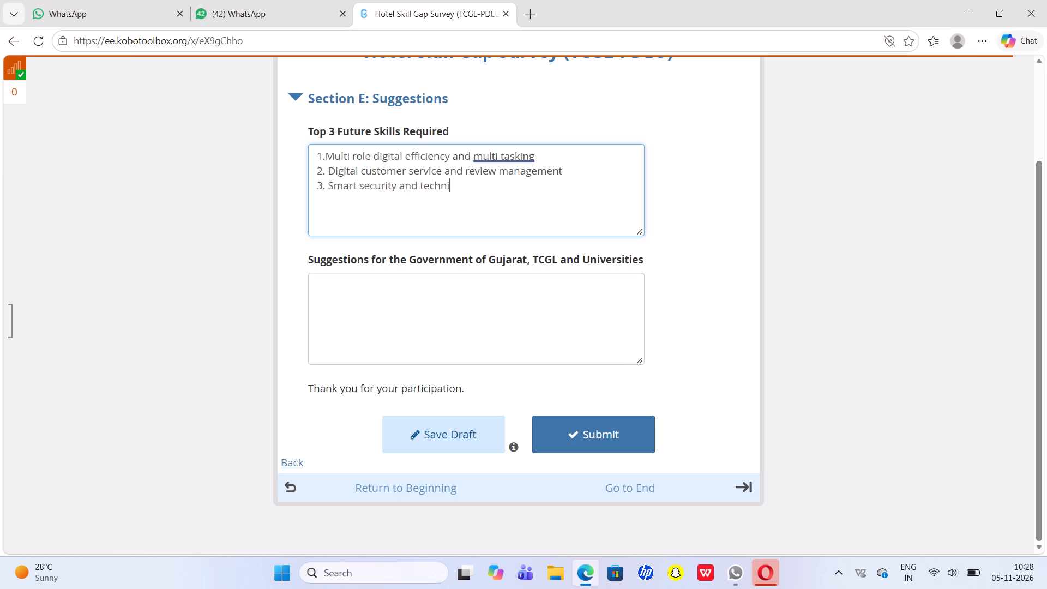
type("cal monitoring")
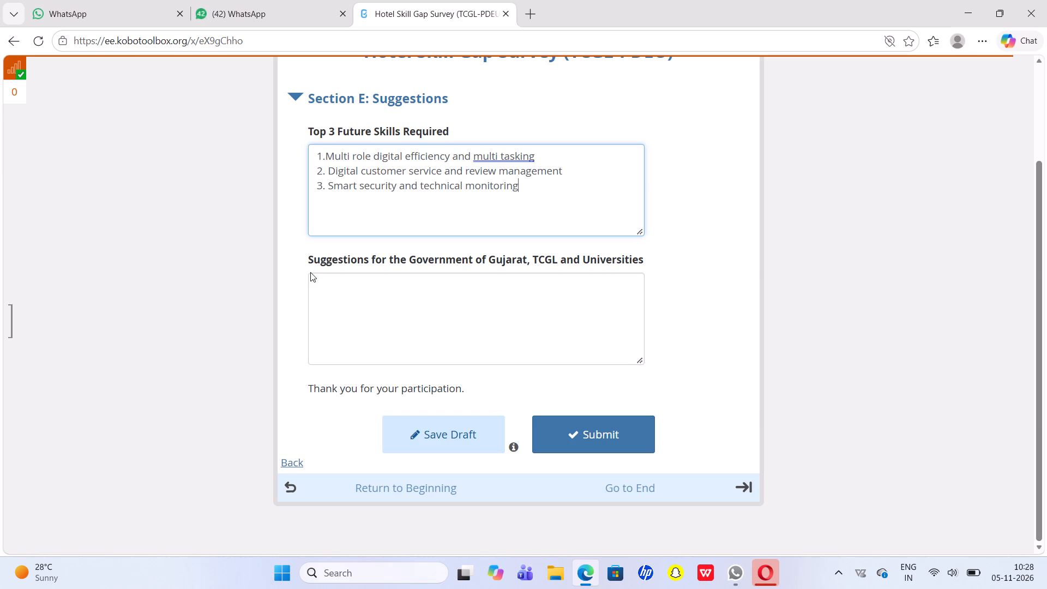
Begin the answer to Suggestions for the Government of Gujarat, TCGL and Universities.
left_click(311, 272)
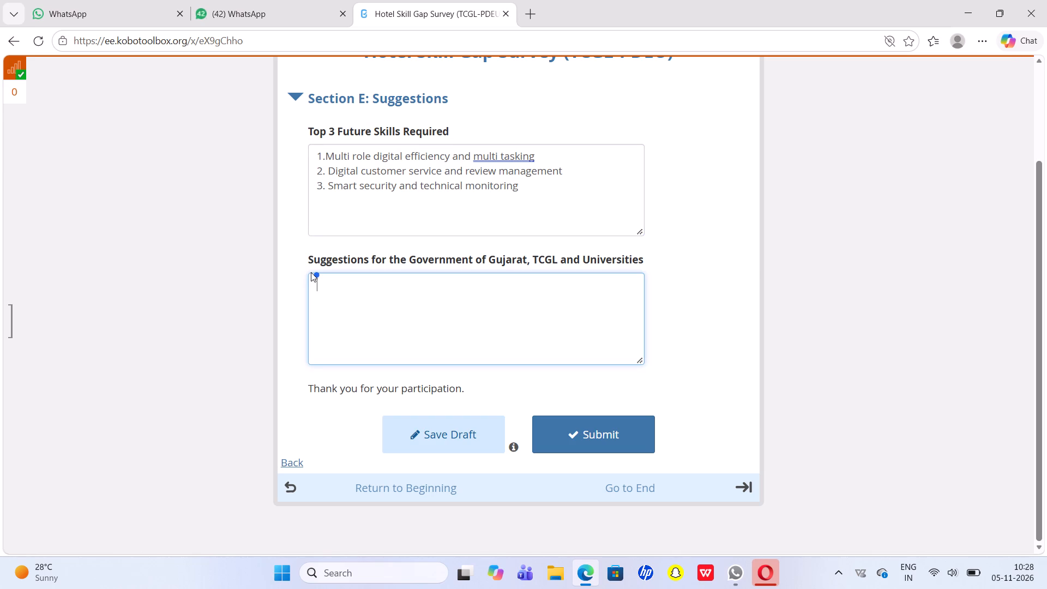
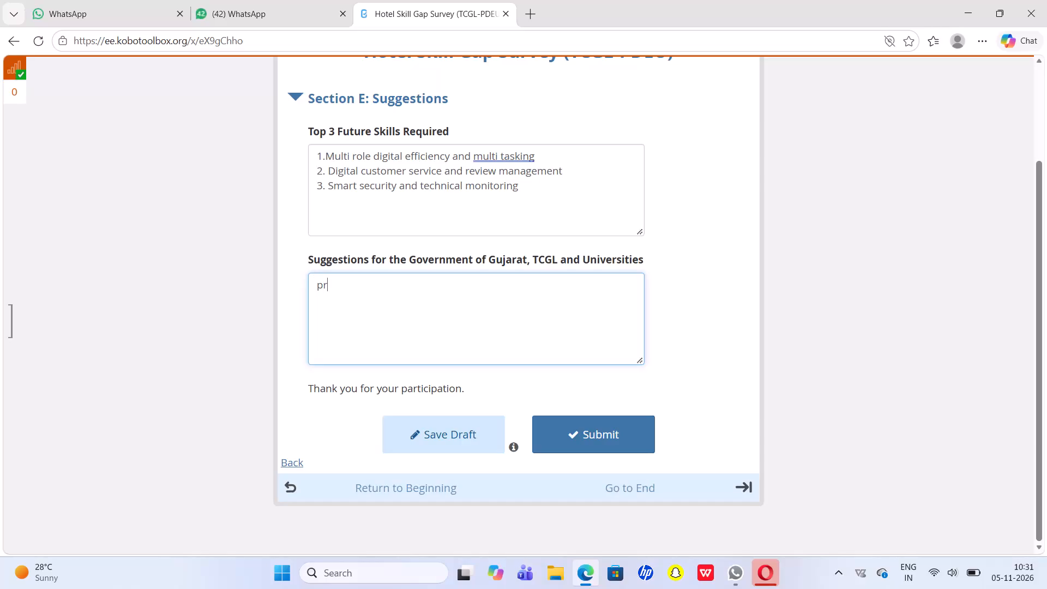
Restart the suggestions answer with a capital letter, entering "Provide infrastructure and safety".
key("BackSpace")
key("BackSpace")
key("BackSpace")
key("shift+p")
type("rovide")
key("space")
type("infrastructure")
key("space")
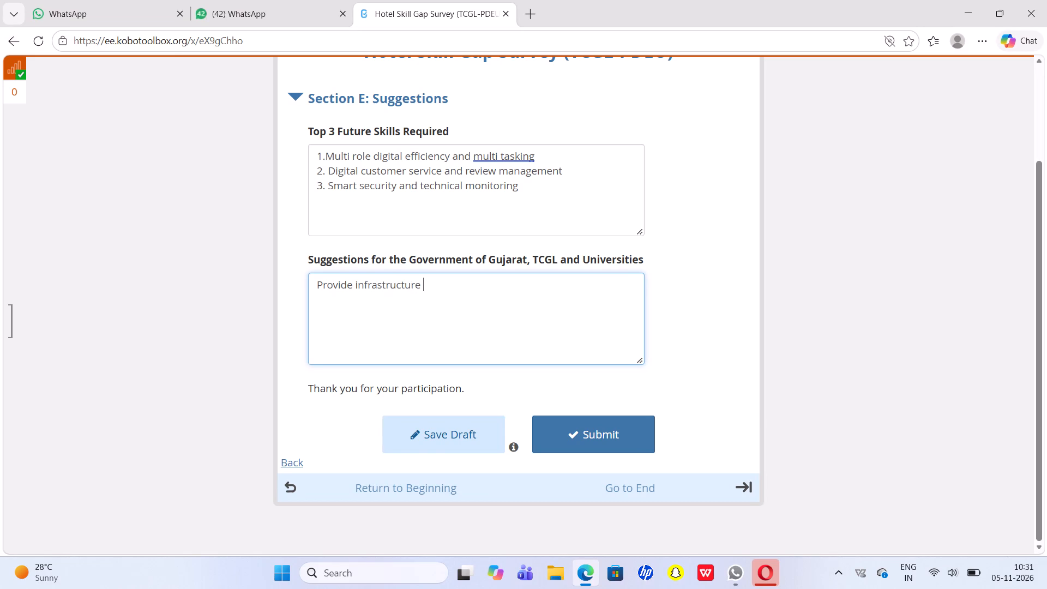
type("and safety")
key("space")
Continue the first suggestion sentence with "grants to 2 star properties to fund".
type("grants to 2 star")
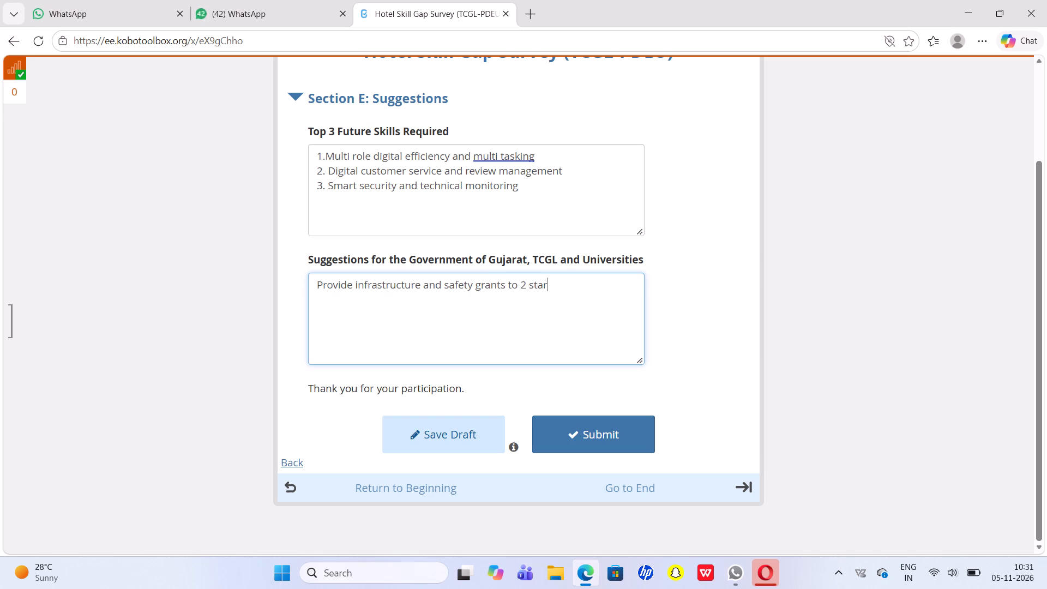
key("space")
type("prope")
key("r")
type("tir")
key("BackSpace")
type("es to fun")
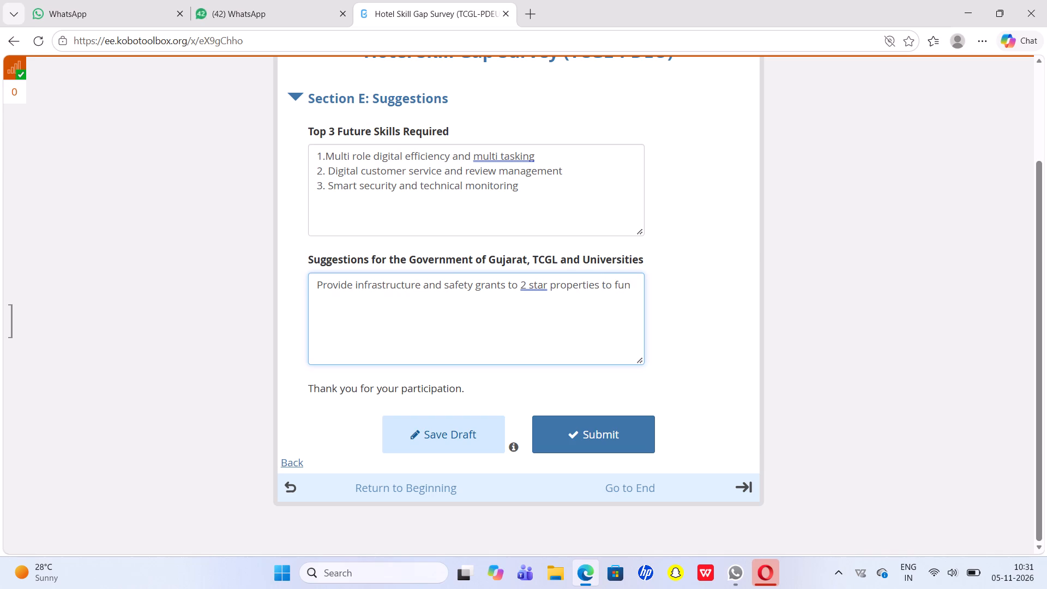
type("d")
key("space")
Complete the first suggestion sentence with "dedicated,source on site staff facilities and monitored transit.".
key("s")
key("BackSpace")
type("dedicated")
key("comma")
type("source")
key("space")
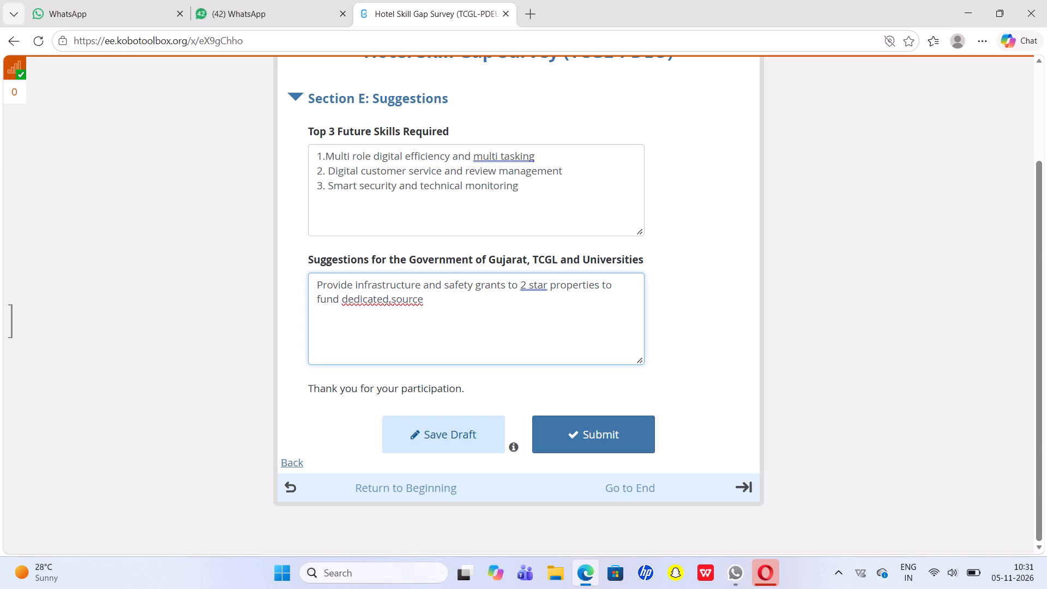
type("on site staff")
key("space")
type("facilities")
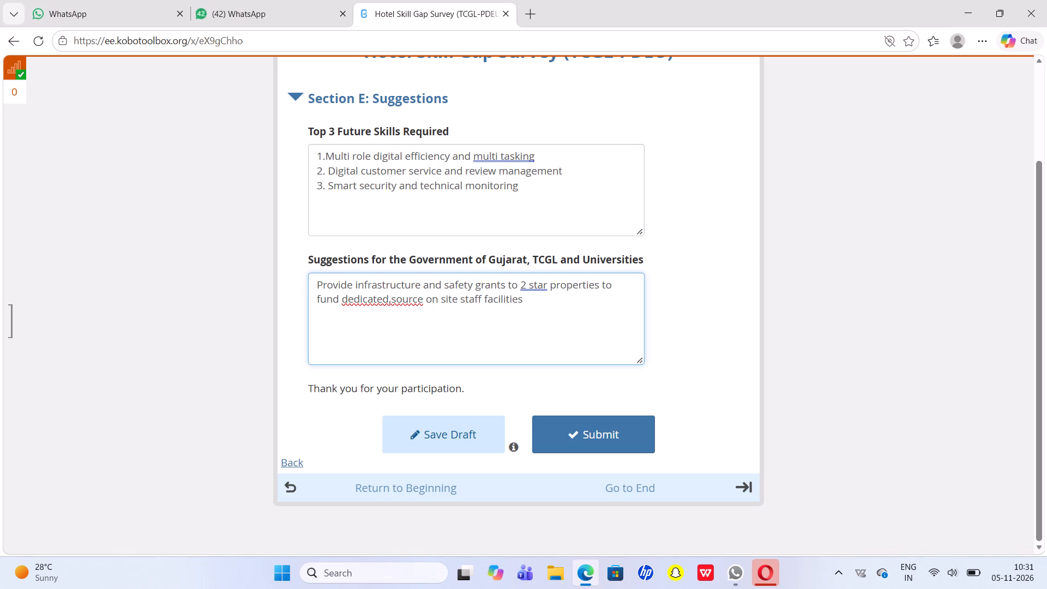
key("space")
type("and monitored")
key("space")
type("transit.")
key("space")
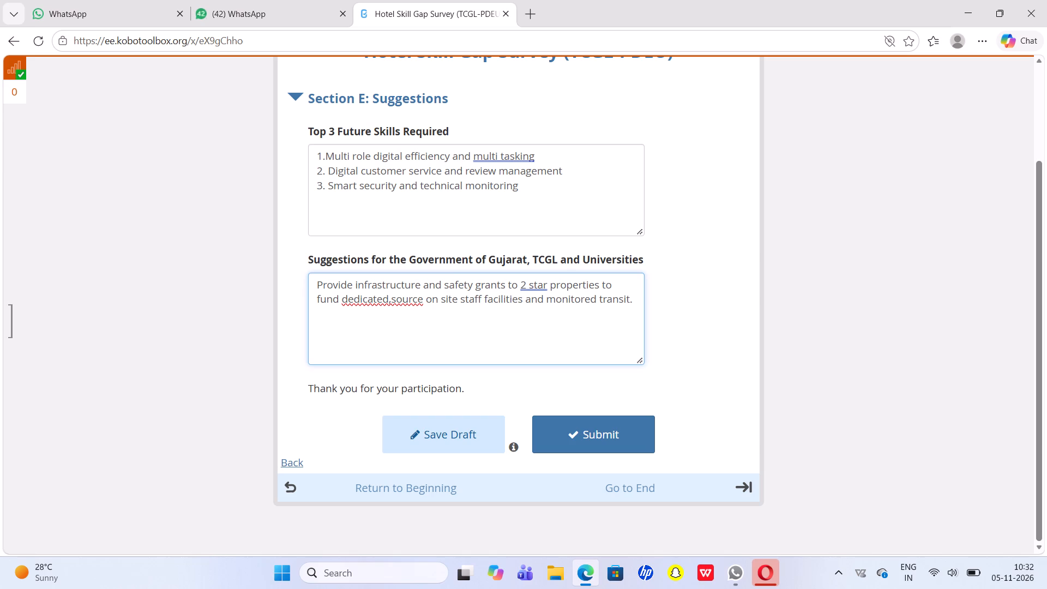
Begin the second suggestion sentence with "Establish a", capitalizing its first letter.
type("establish a")
key("space")
left_click(318, 312)
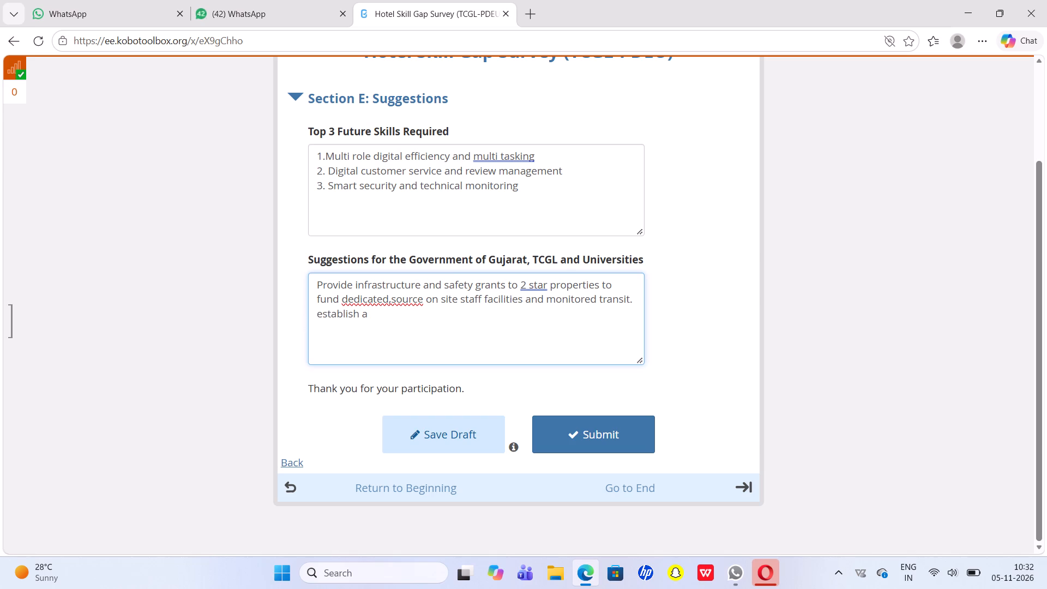
left_click(321, 320)
key("BackSpace")
key("shift+e")
left_click(373, 315)
Continue the second suggestion sentence with "structural compliances incensitive or local listing parks".
type("structural com")
key("p")
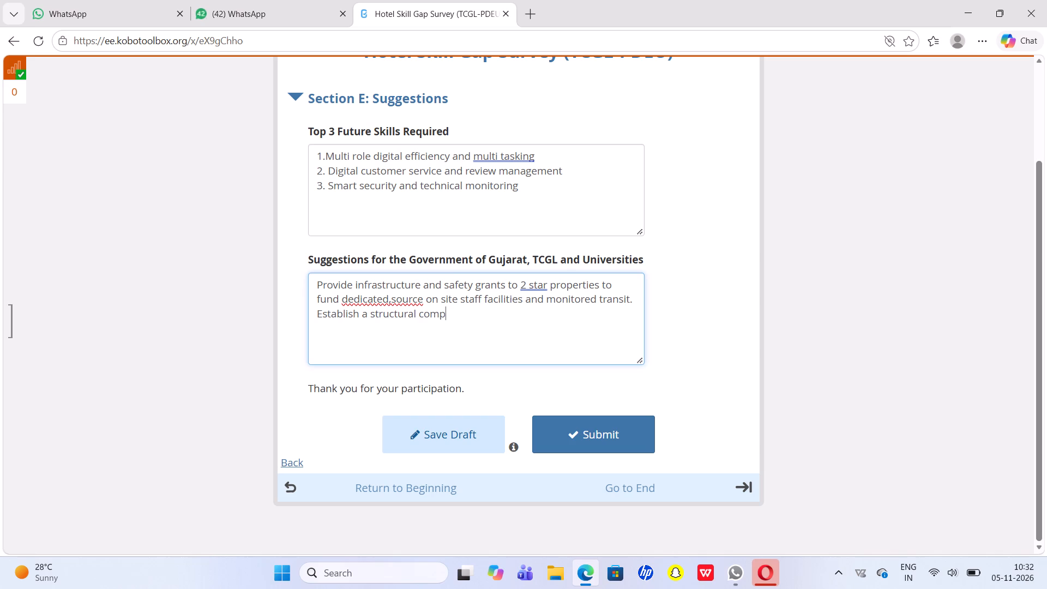
type("liances")
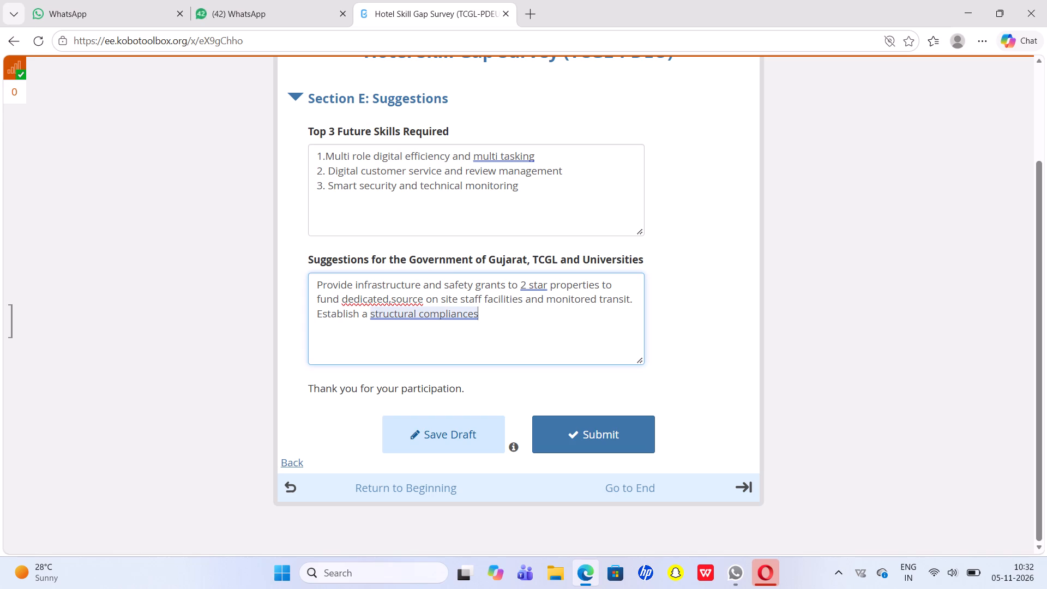
key("space")
type("incensitive")
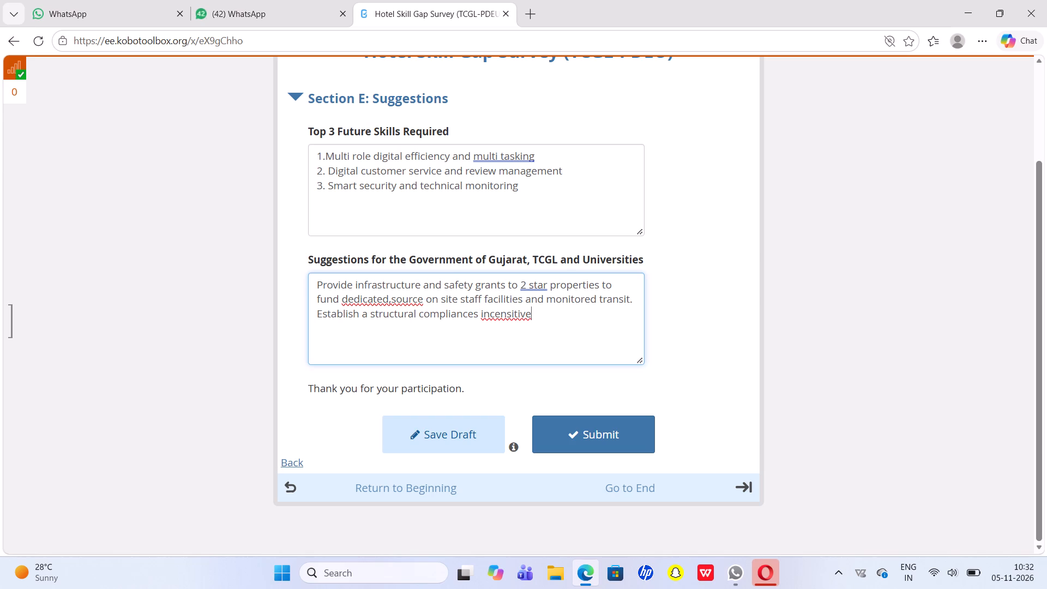
key("space")
type("or")
key("space")
type("local")
key("space")
type("lis")
type("ting")
key("space")
type("parks")
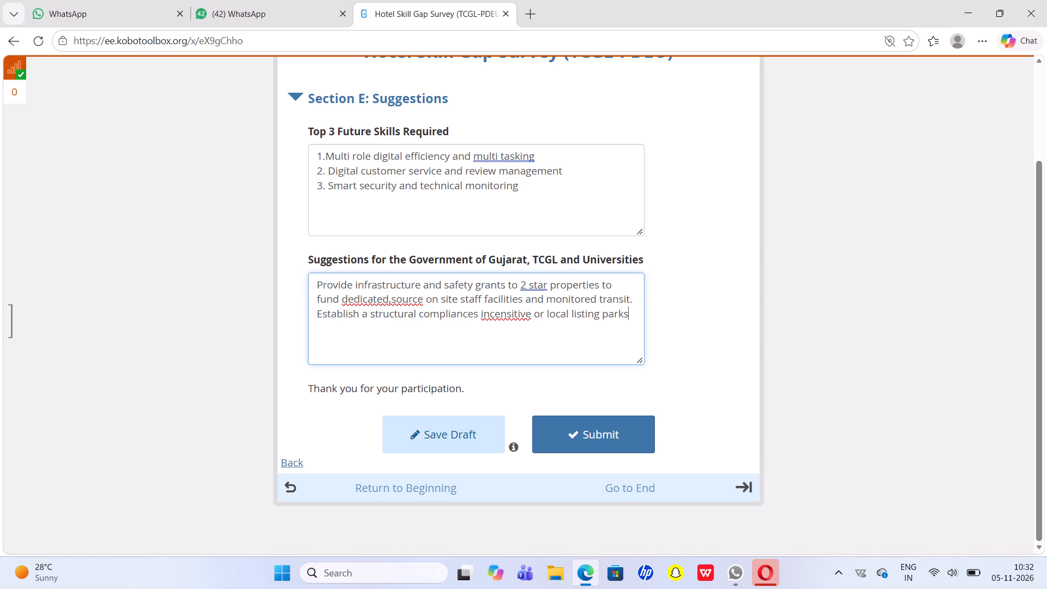
Extend the second suggestion sentence with "for budget hotels that actively".
key("space")
type("for budf")
key("BackSpace")
type("get hot")
type("els")
key("space")
type("that activelu")
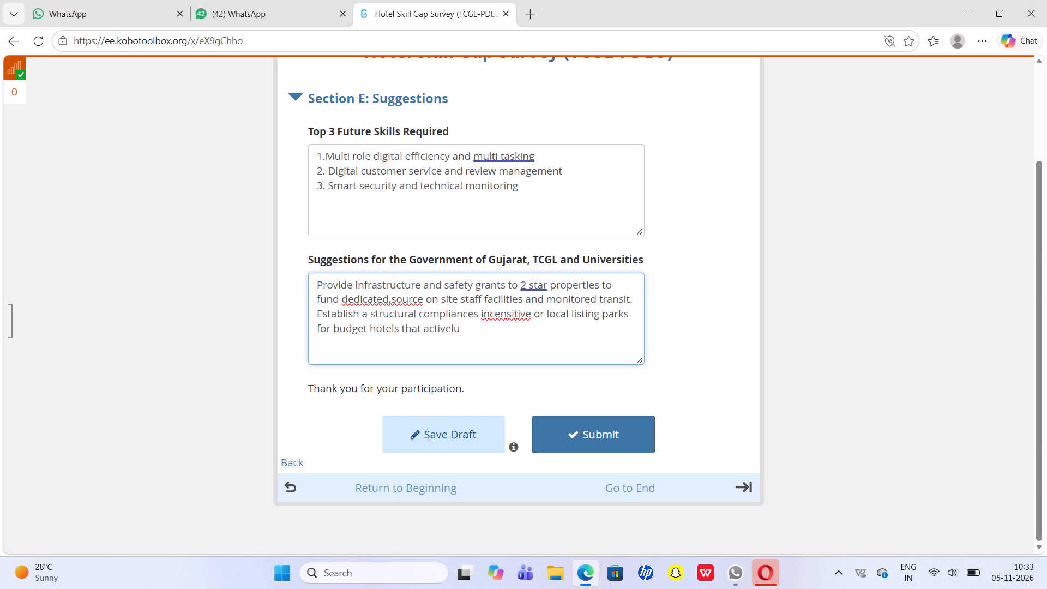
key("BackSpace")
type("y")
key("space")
Add "upskill their operational tems through" to the second suggestion sentence.
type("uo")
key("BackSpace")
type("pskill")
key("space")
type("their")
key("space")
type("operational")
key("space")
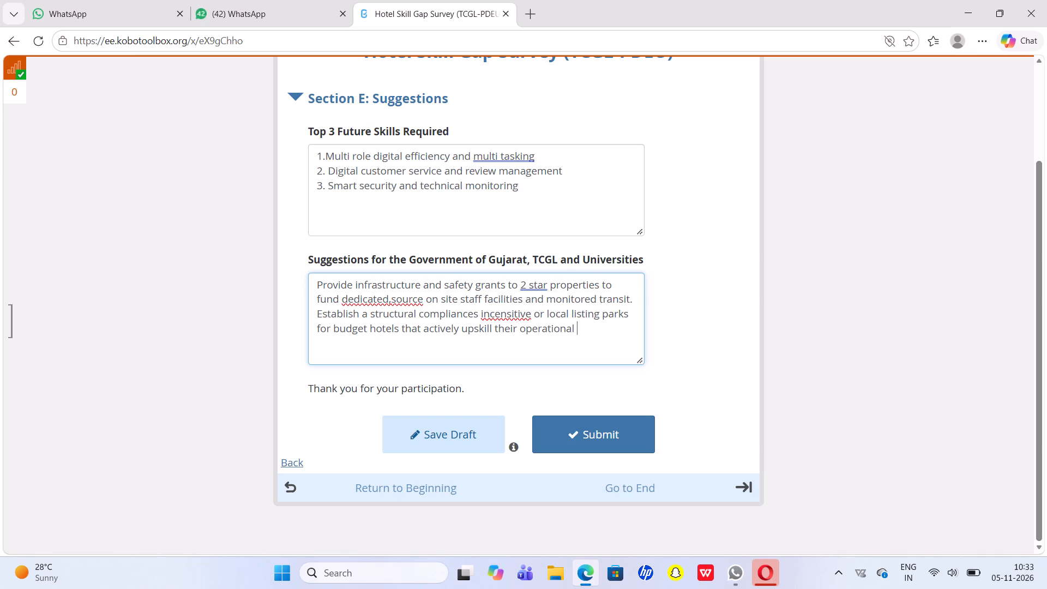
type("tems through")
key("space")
Finish the second suggestion sentence with "recorganized training portals.".
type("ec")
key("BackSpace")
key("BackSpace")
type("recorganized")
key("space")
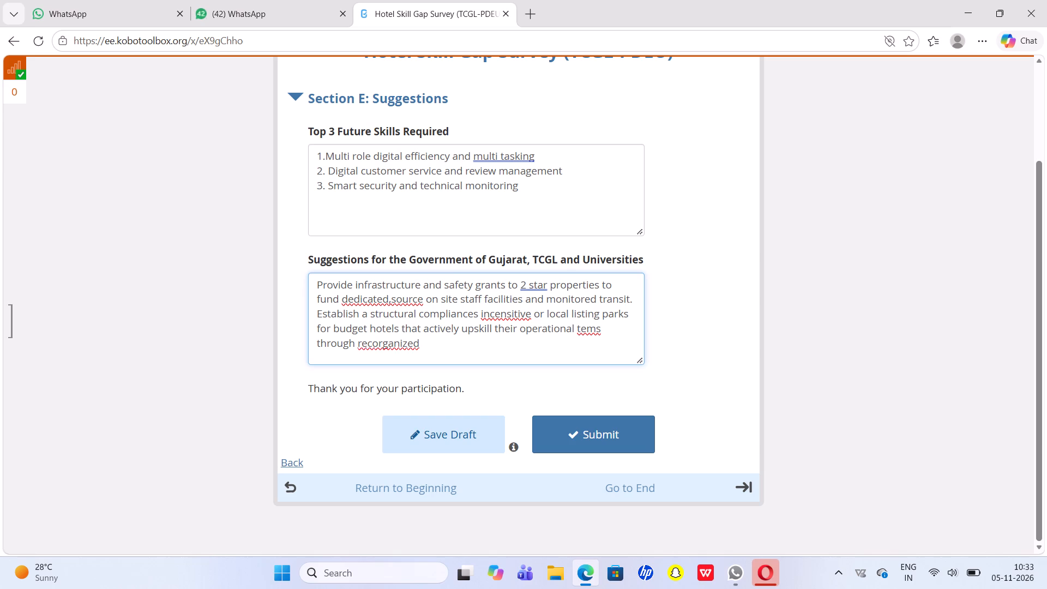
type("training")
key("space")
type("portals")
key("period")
Submit the completed Hotel Skill Gap Survey form.
left_click(591, 434)
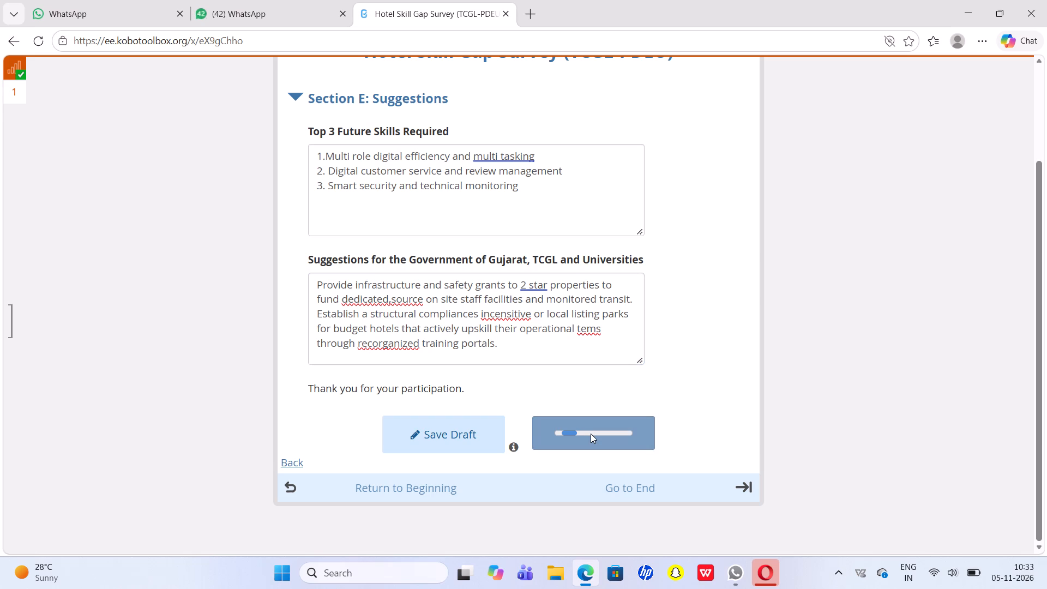
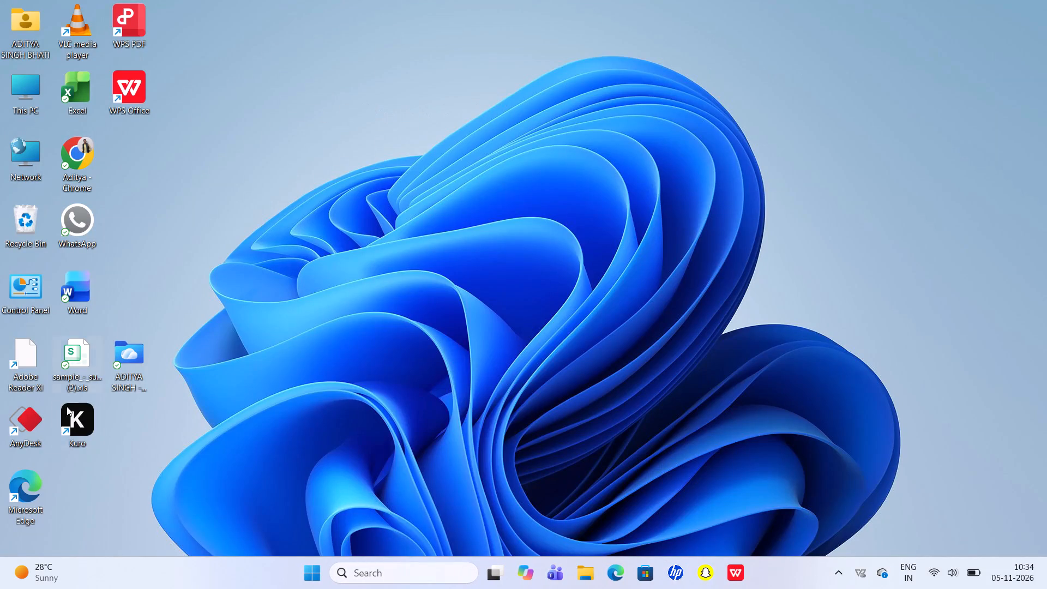
Launch the Kuro application from the desktop.
left_click(79, 424)
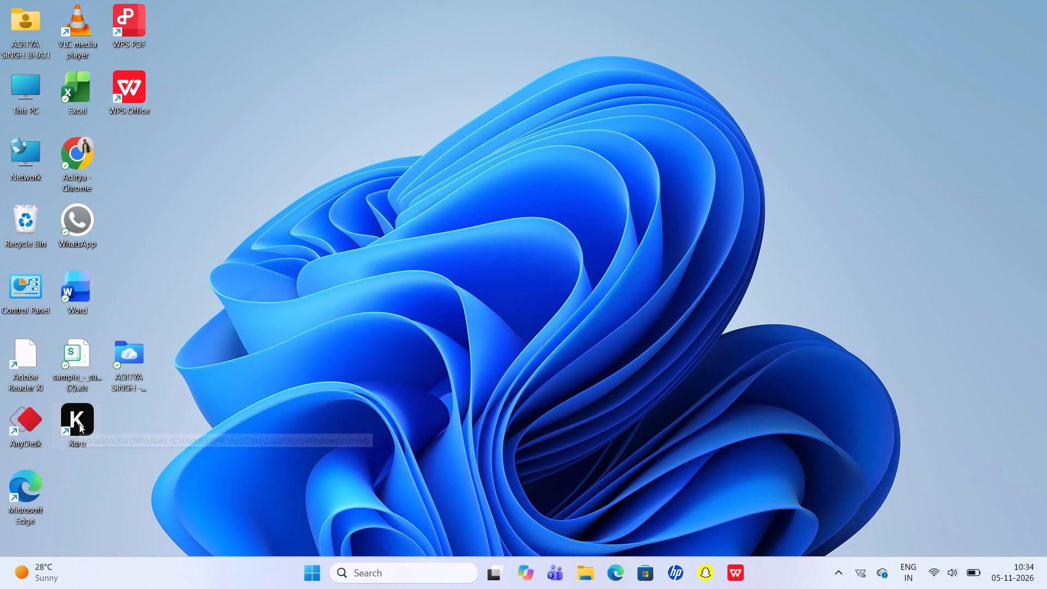
double_click(79, 424)
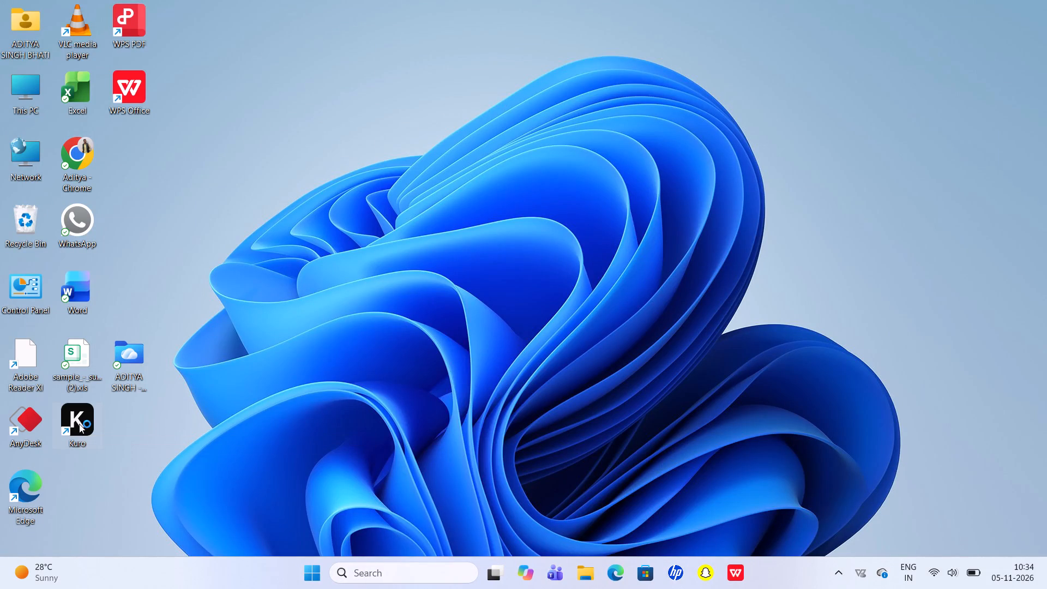